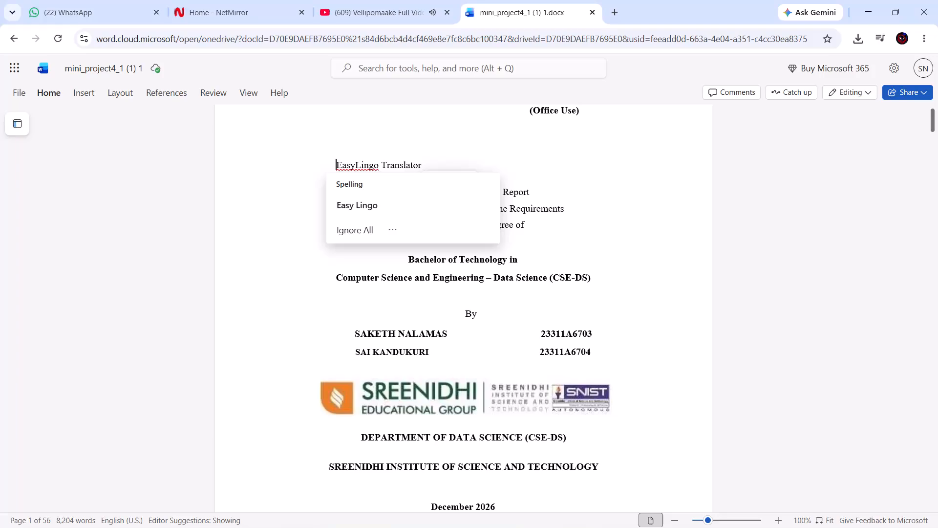
Indent the cover page title "EasyLingo Translator" by three tabs towards the page centre.
key(Tab)
key(Tab)
key(Tab)
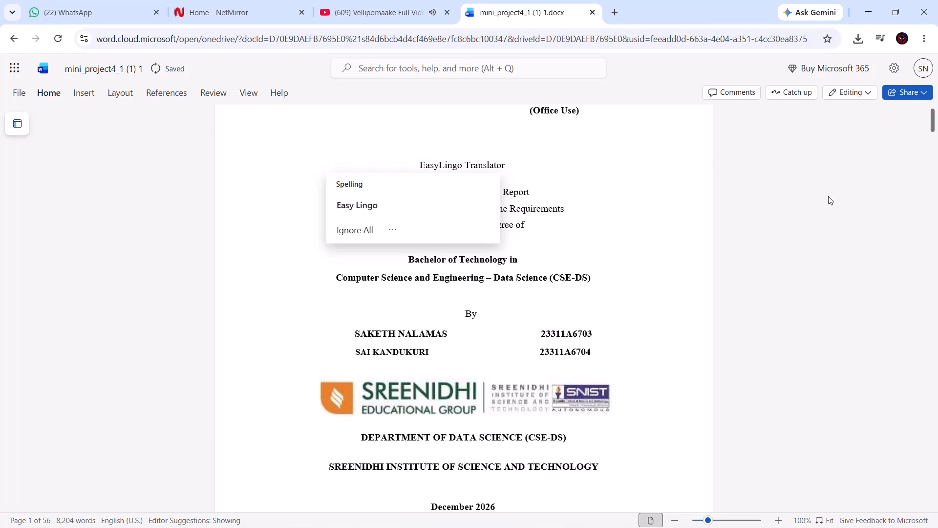
click(828, 196)
Make the "EasyLingo Translator" cover title bold and set its font size to 14.
drag(512, 173, 413, 162)
click(519, 140)
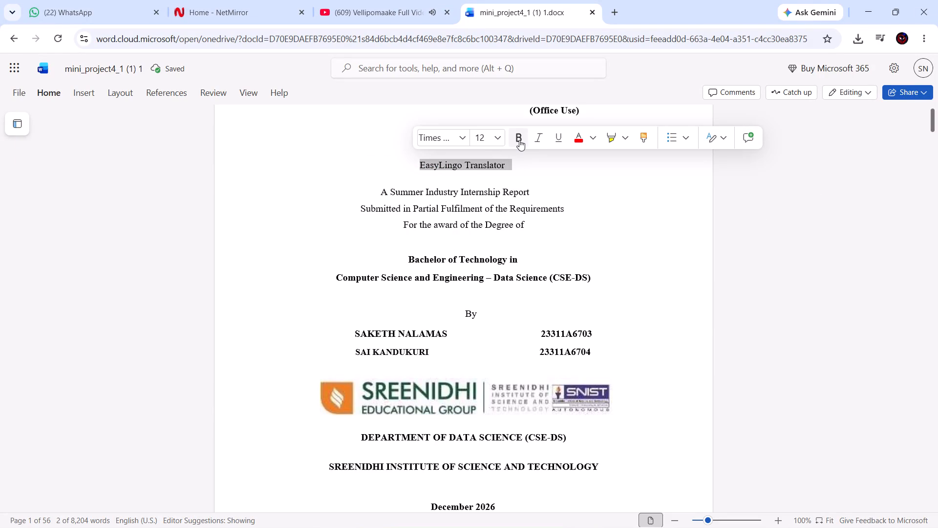
click(496, 139)
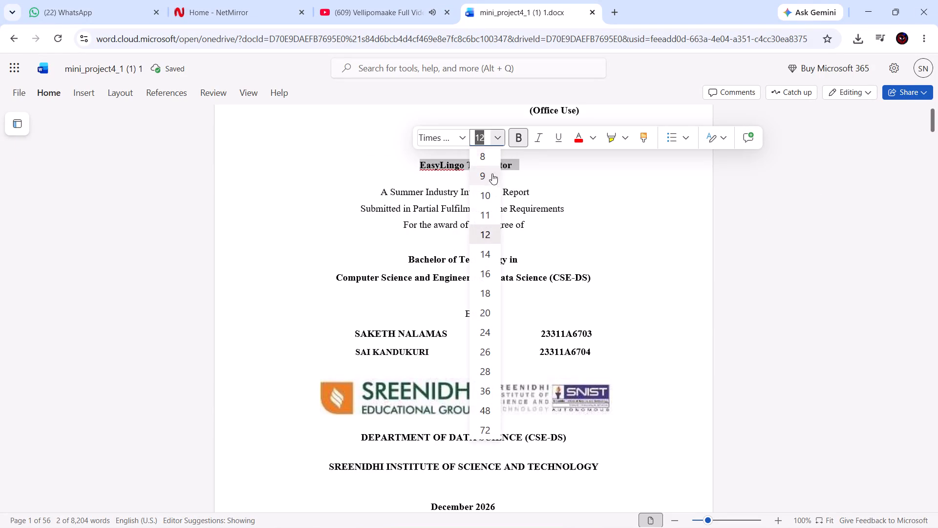
click(490, 258)
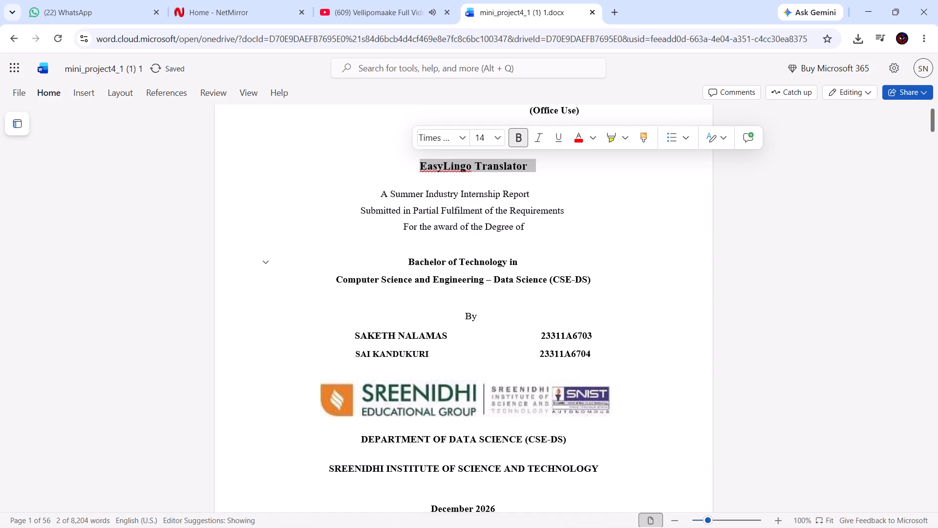
click(785, 279)
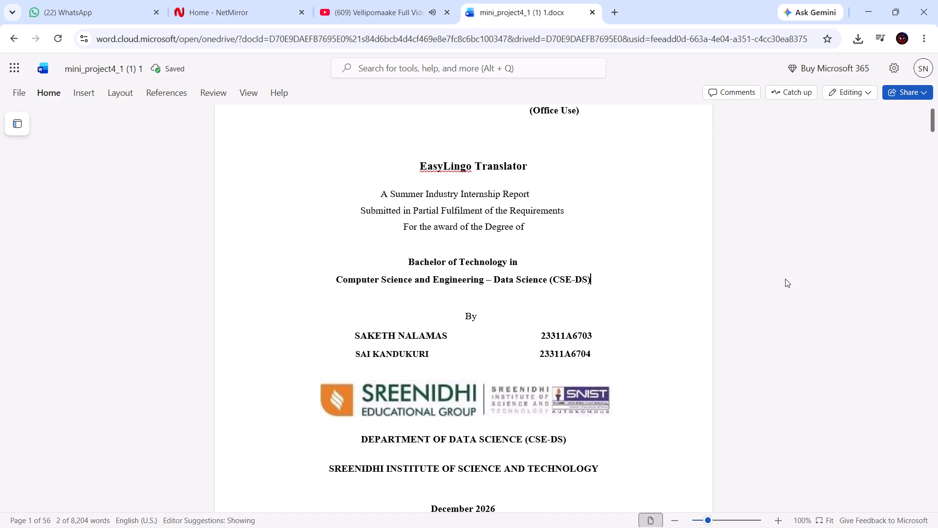
Reposition the cover title closer to the page centre by replacing one tab before it with seven spaces.
scroll(610, 233, up, 4)
scroll(610, 233, down, 1)
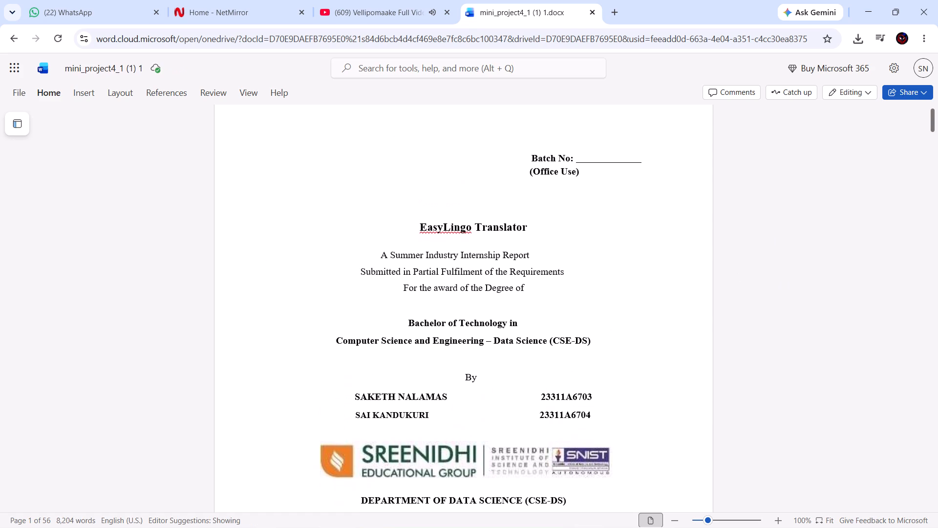
right_click(419, 227)
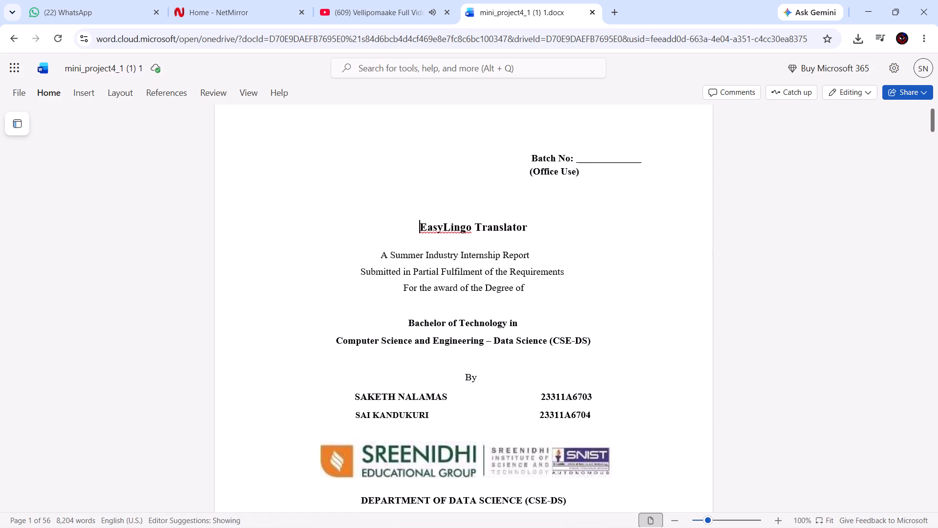
key(BackSpace)
click(419, 227)
key(BackSpace)
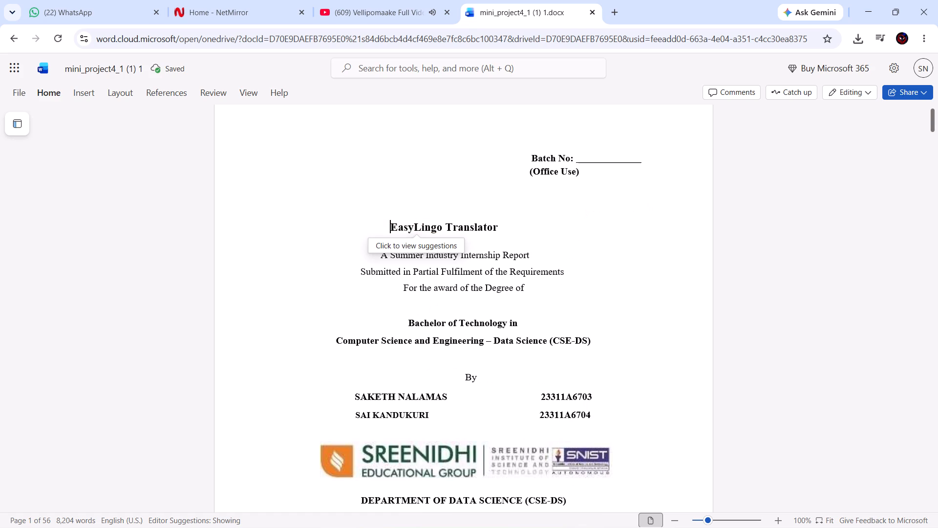
key(space)
key(space)
key(space)
key(space)
key(space)
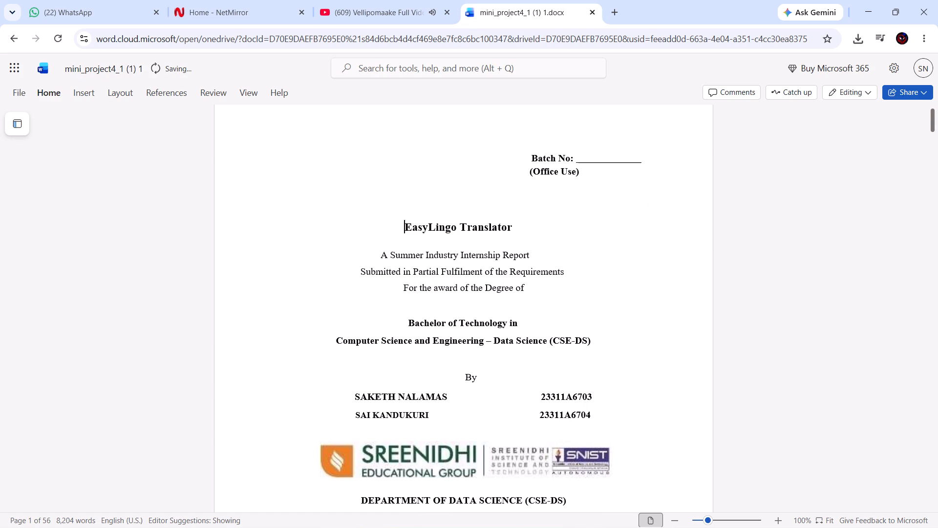
key(space)
key(space)
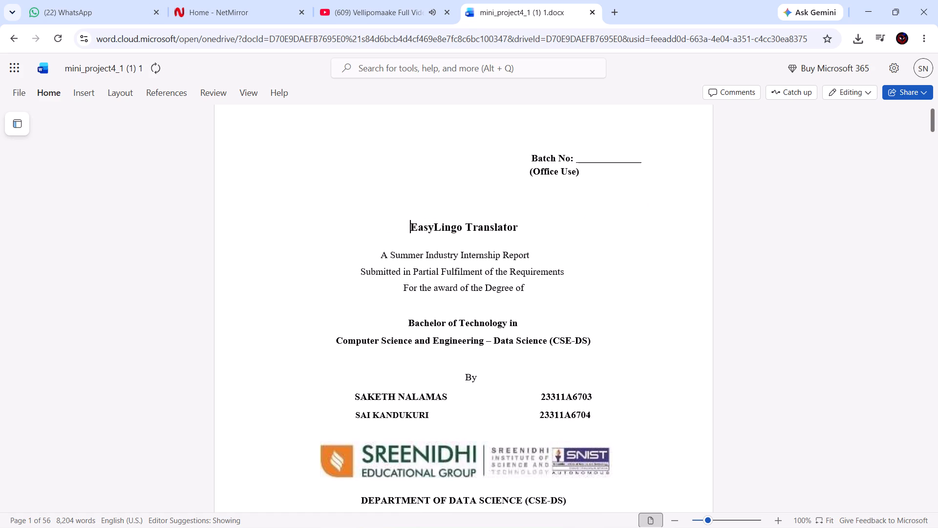
click(521, 231)
Delete one empty line above the "EasyLingo Translator" title on the cover page.
click(505, 209)
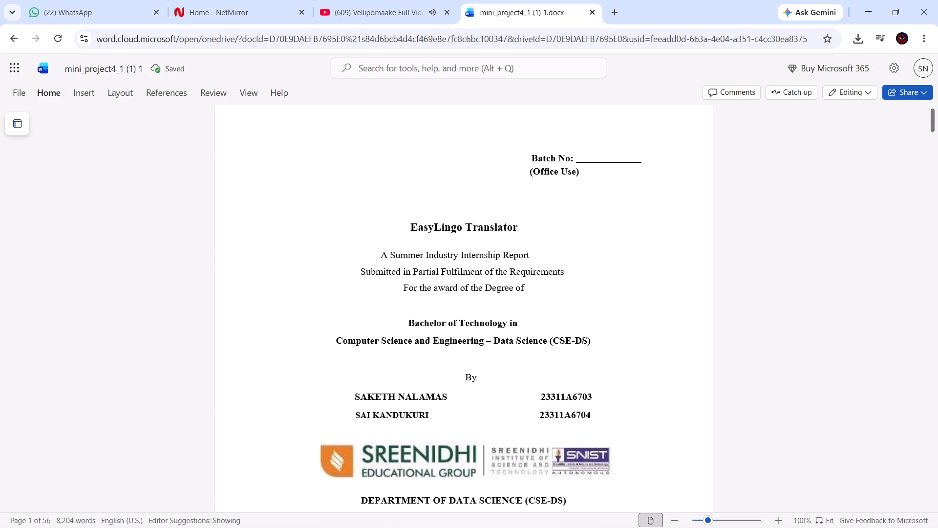
key(BackSpace)
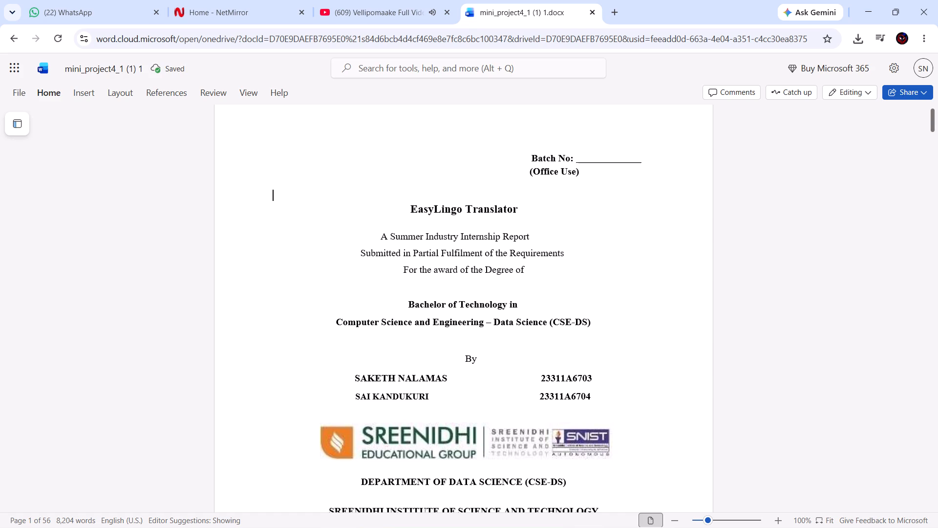
Set the font size of the "EasyLingo Translator" cover title to 16.
drag(529, 213, 410, 208)
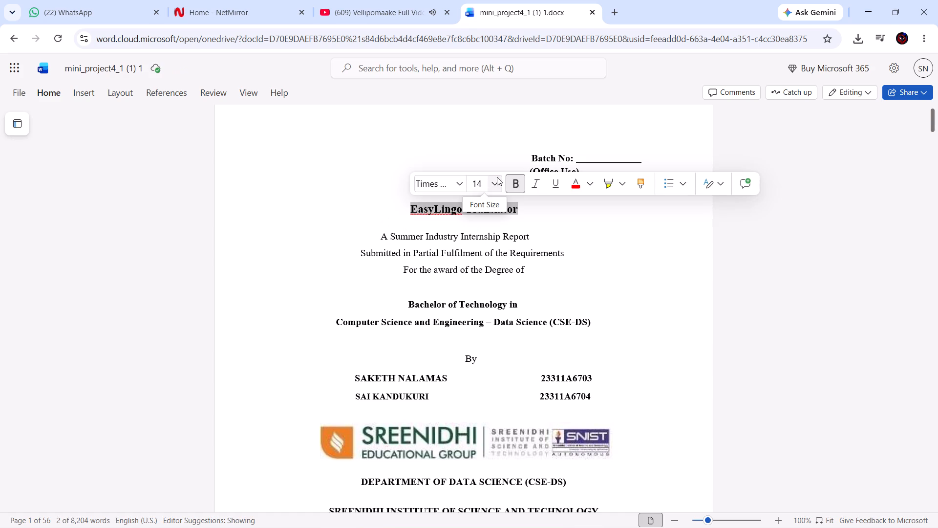
click(497, 177)
click(482, 318)
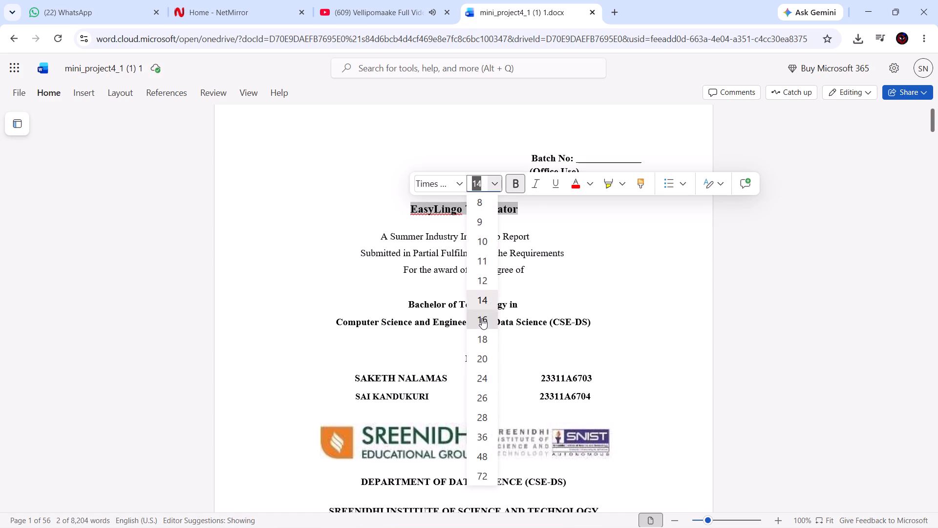
click(736, 279)
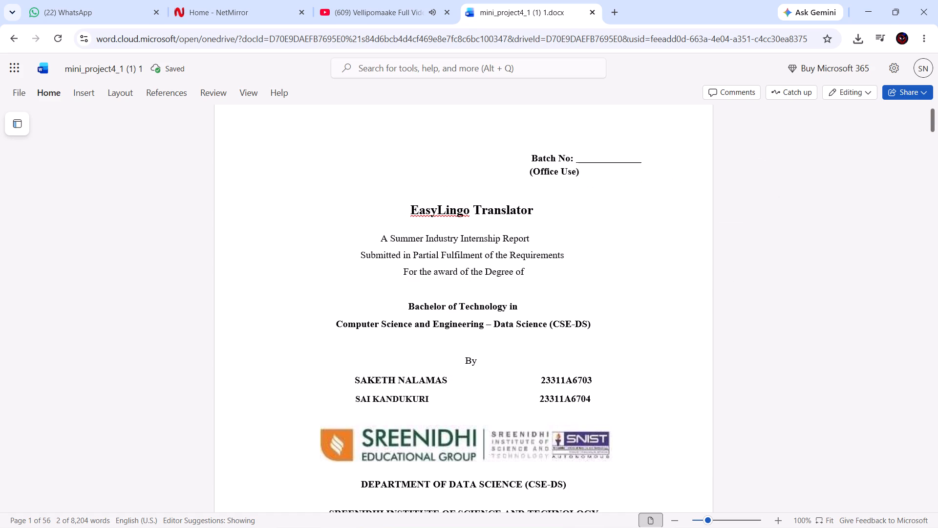
Remove five spaces before the cover title to centre it over the lines below.
click(412, 216)
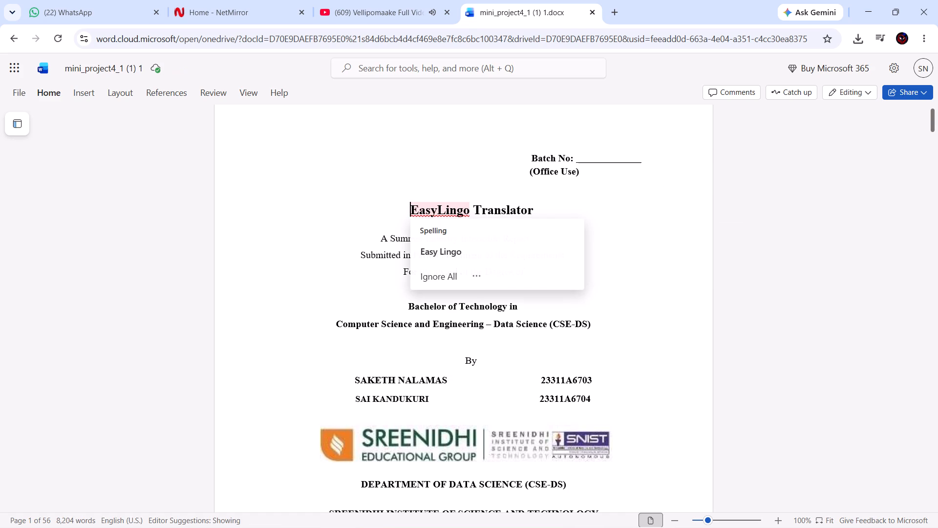
key(BackSpace)
key(BackSpace)
key(BackSpace)
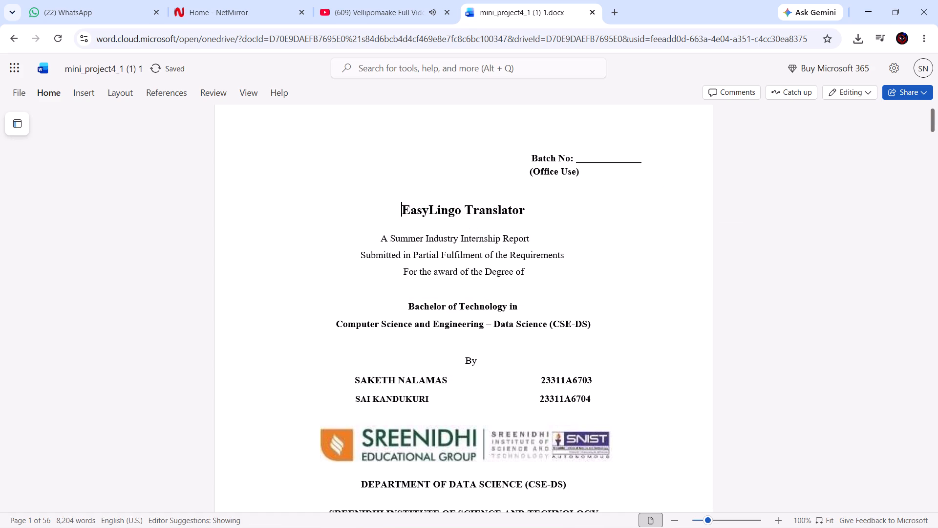
key(BackSpace)
key(BackSpace)
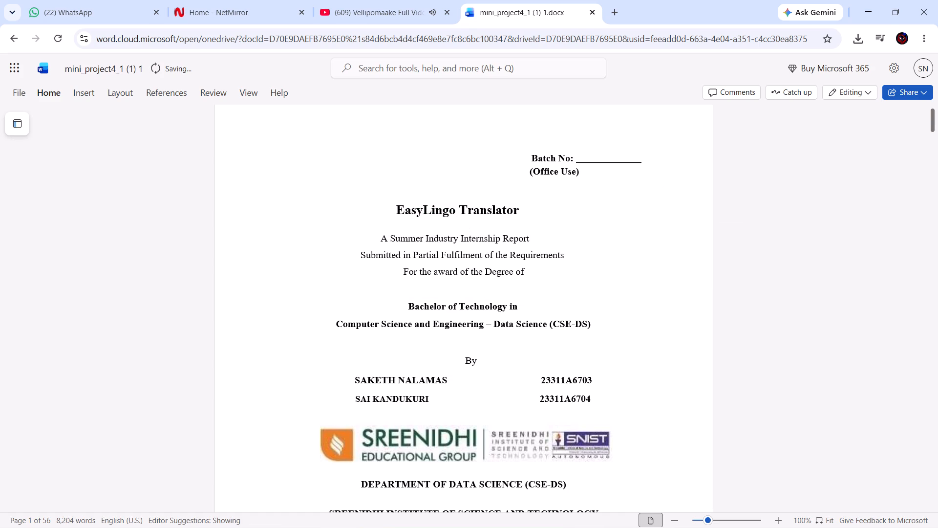
click(753, 256)
Change the month in the date at the bottom of the cover page to November, keeping the year 2026.
scroll(753, 256, down, 2)
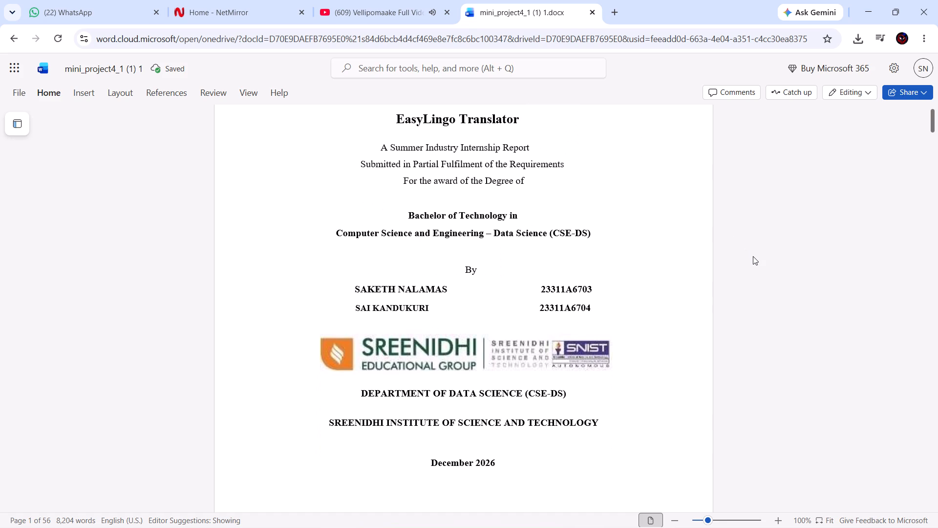
scroll(533, 349, down, 1)
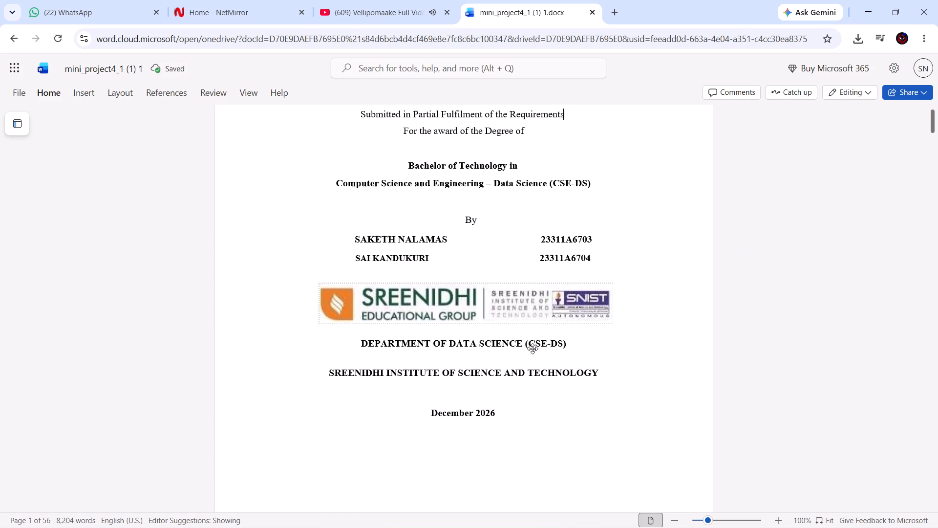
scroll(533, 349, down, 1)
click(470, 401)
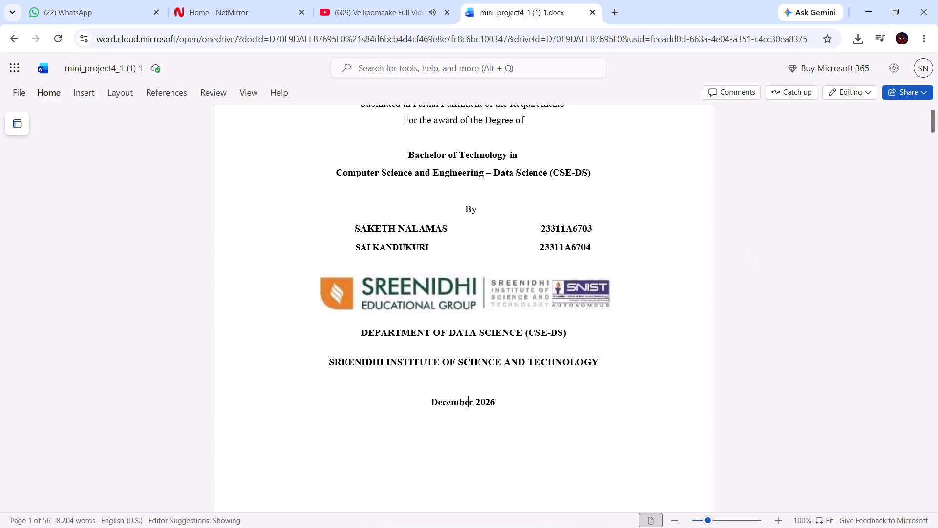
click(471, 402)
key(Right)
key(BackSpace)
key(BackSpace)
key(BackSpace)
key(BackSpace)
key(BackSpace)
key(BackSpace)
key(BackSpace)
key(BackSpace)
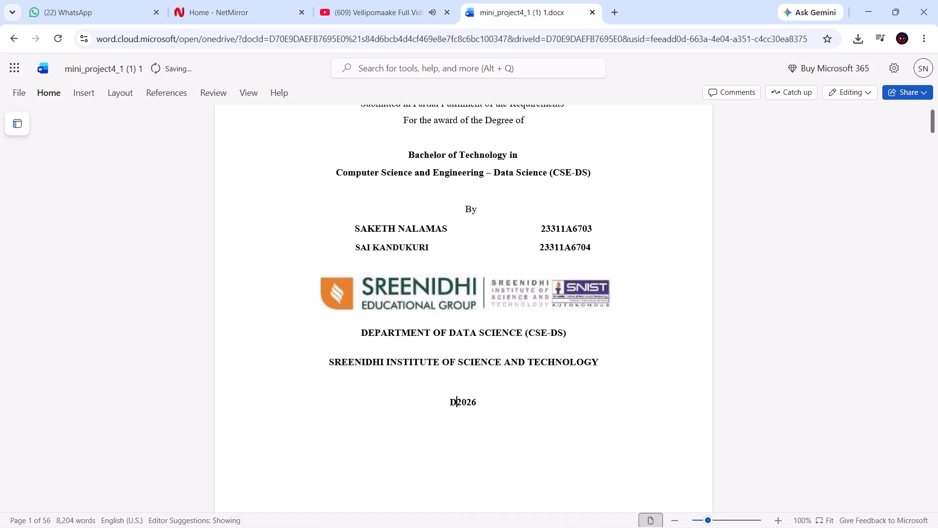
key(BackSpace)
text(Nov)
key(m)
key(BackSpace)
text(ember)
key(space)
Replace the quoted project title in the internal review committee acceptance paragraph with the copied "EasyLingo Translator".
scroll(518, 455, down, 1)
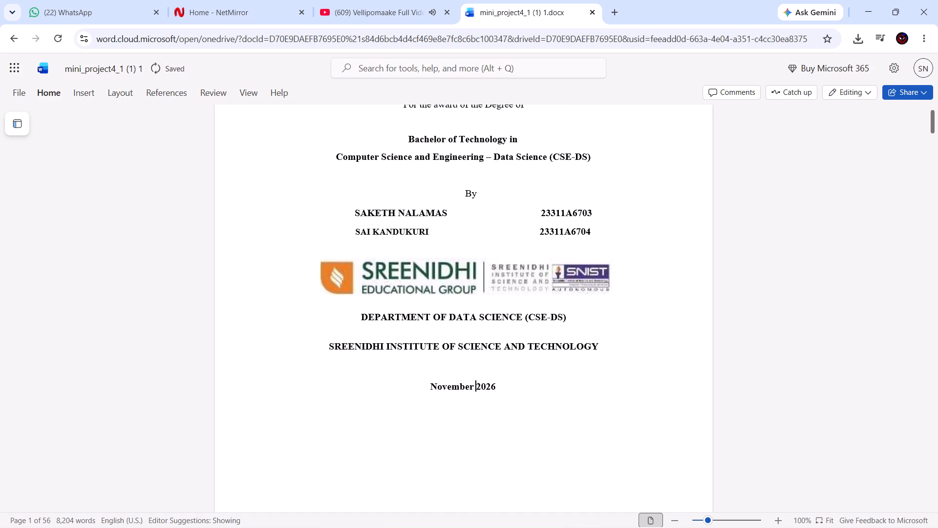
scroll(518, 455, down, 5)
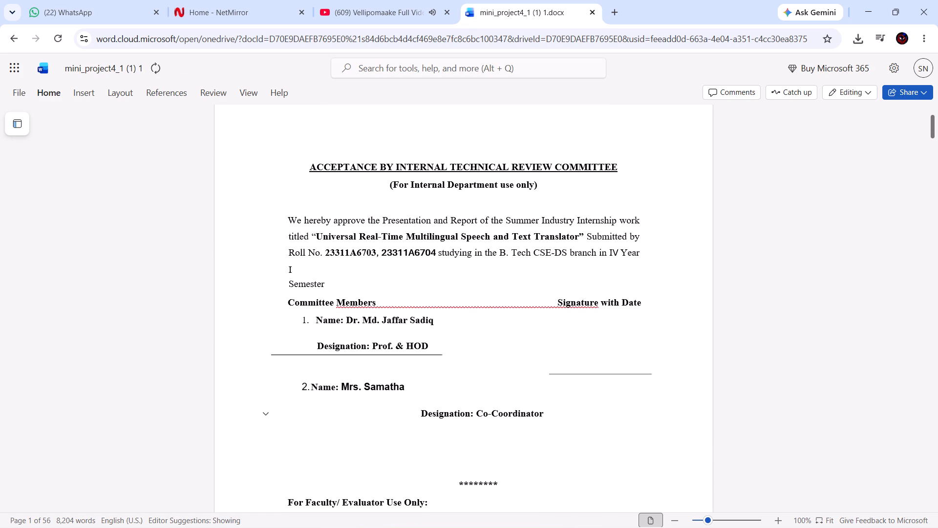
drag(316, 239, 350, 236)
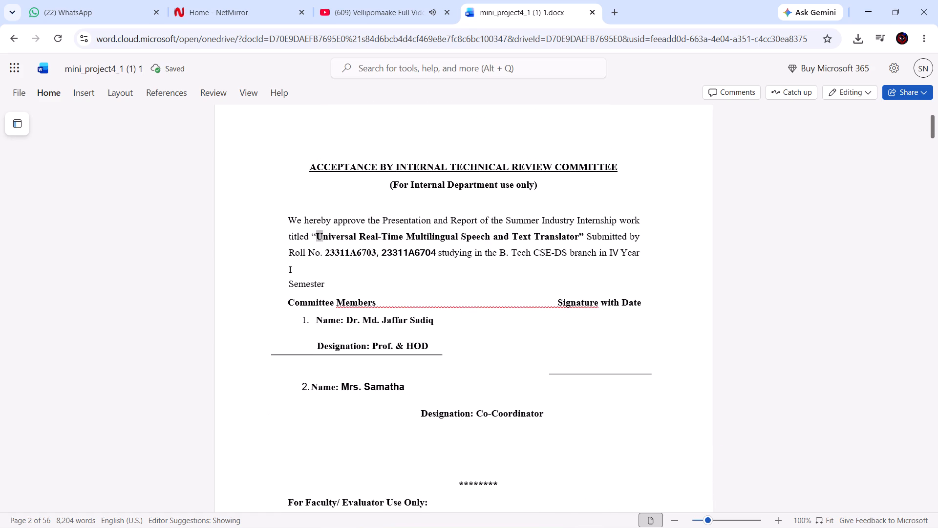
drag(350, 236, 579, 242)
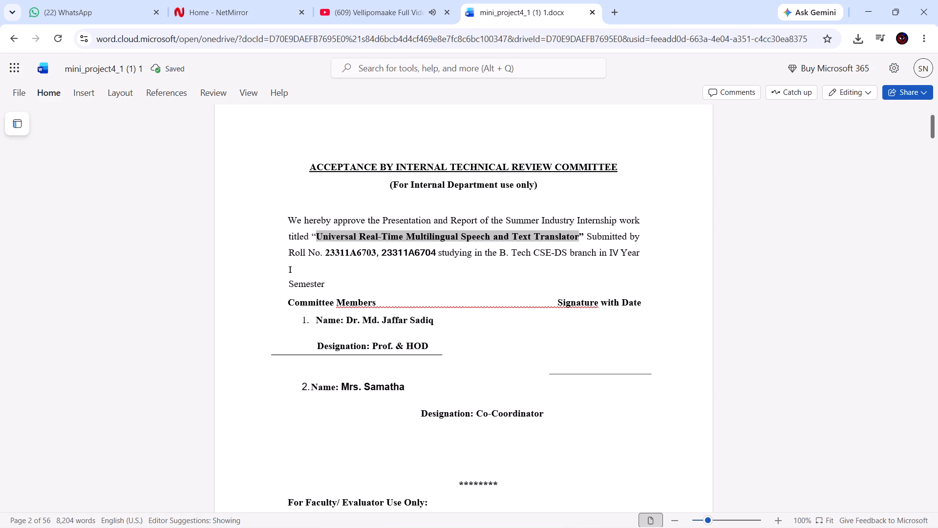
drag(579, 242, 580, 242)
key(ctrl+v)
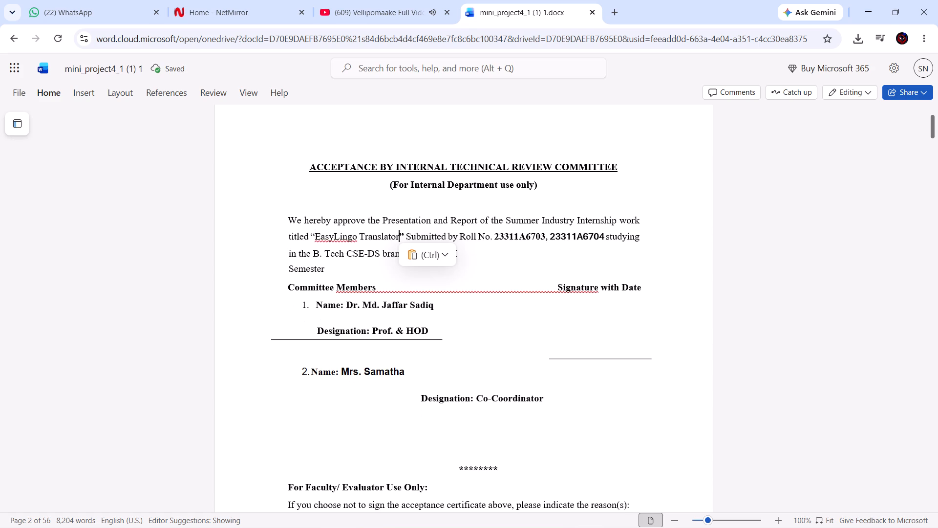
Make the quoted "EasyLingo Translator" title in the acceptance paragraph bold.
drag(399, 242, 319, 240)
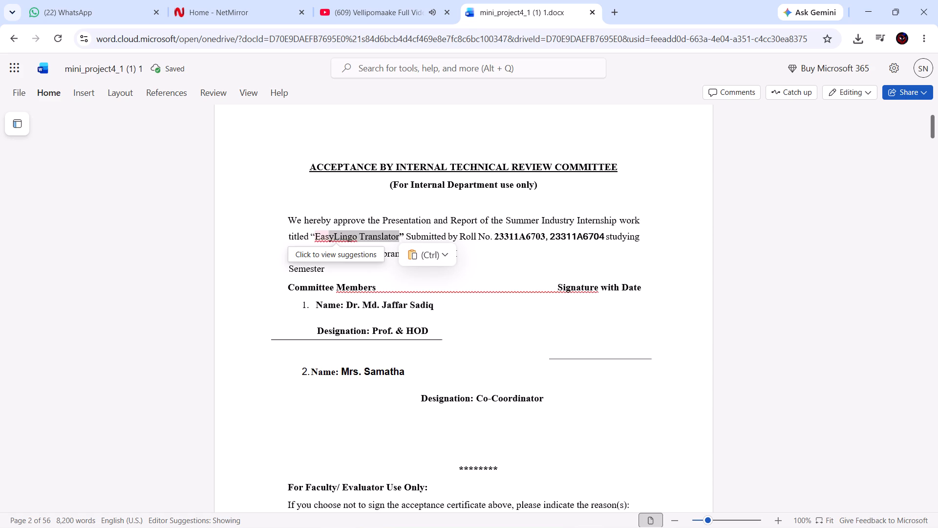
drag(319, 240, 316, 240)
click(420, 209)
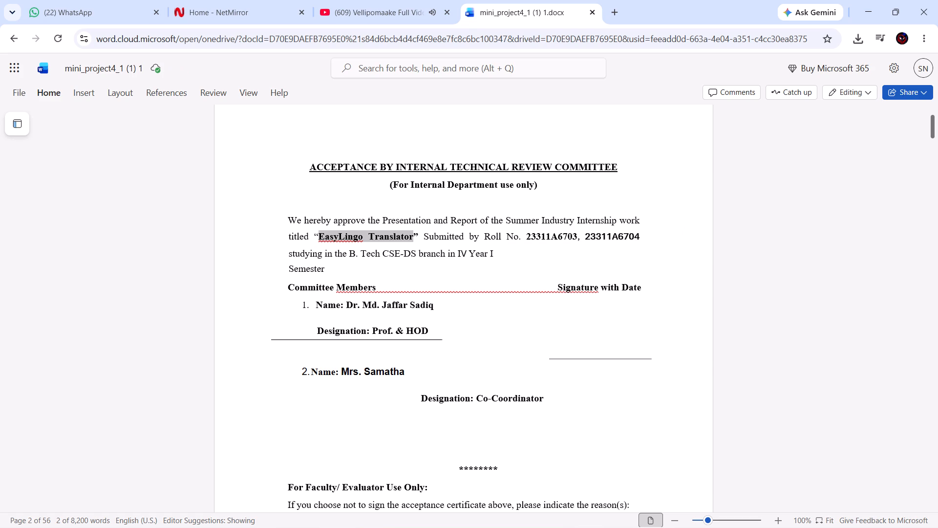
Remove the colon and fill-in line after "Any other objection (please elaborate)" in the faculty/evaluator section.
scroll(725, 295, down, 1)
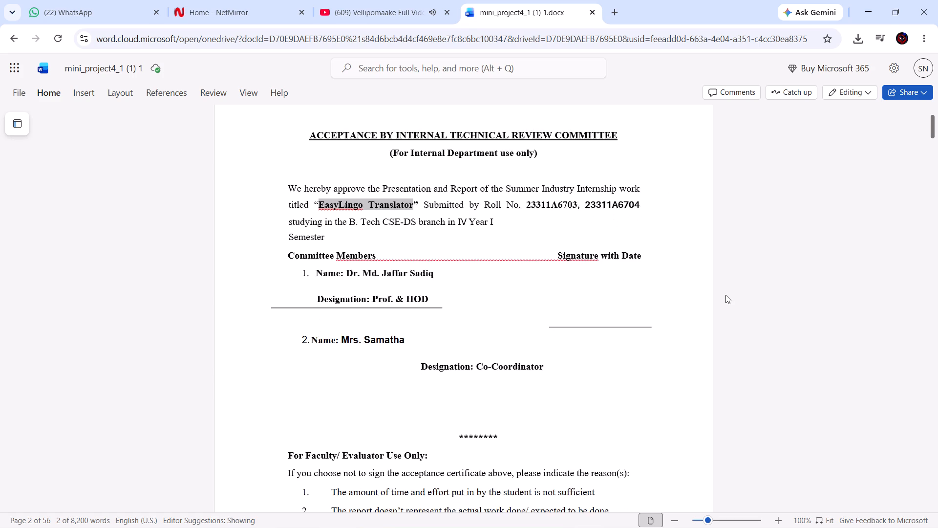
scroll(725, 295, down, 6)
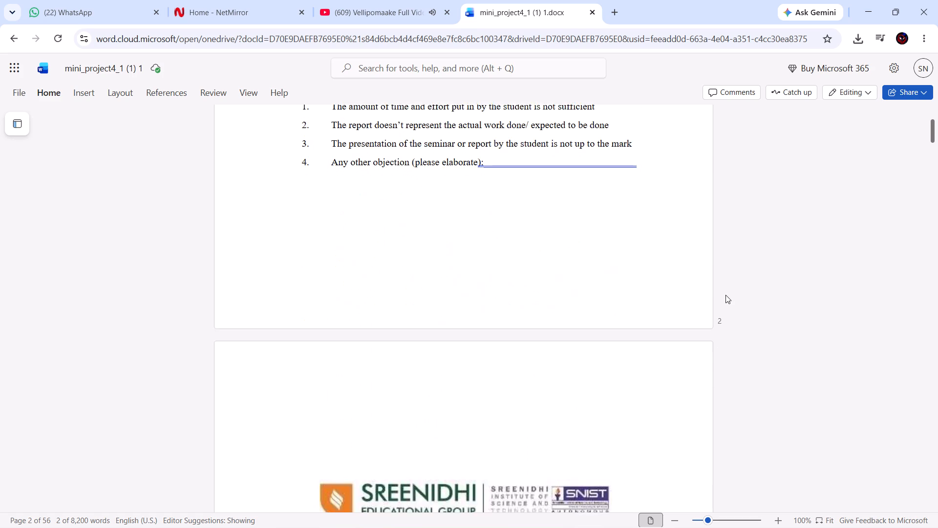
scroll(725, 295, up, 1)
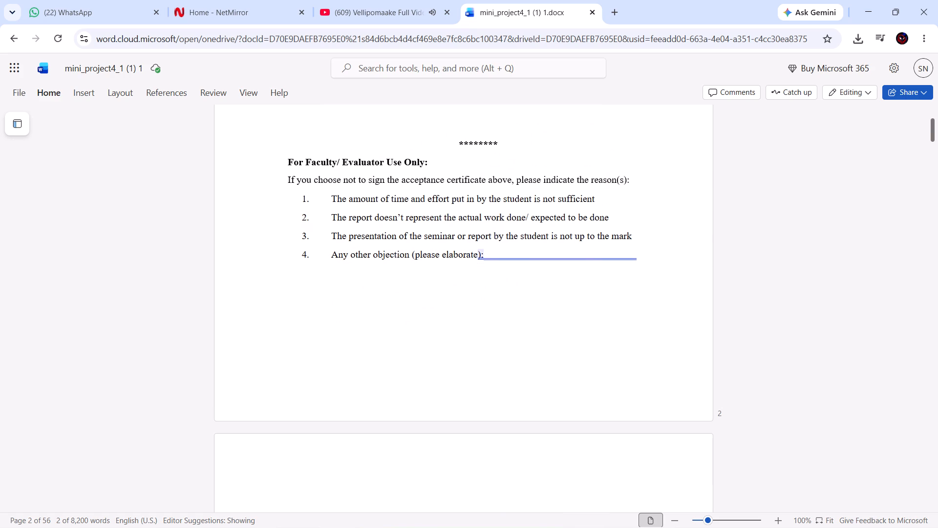
click(548, 260)
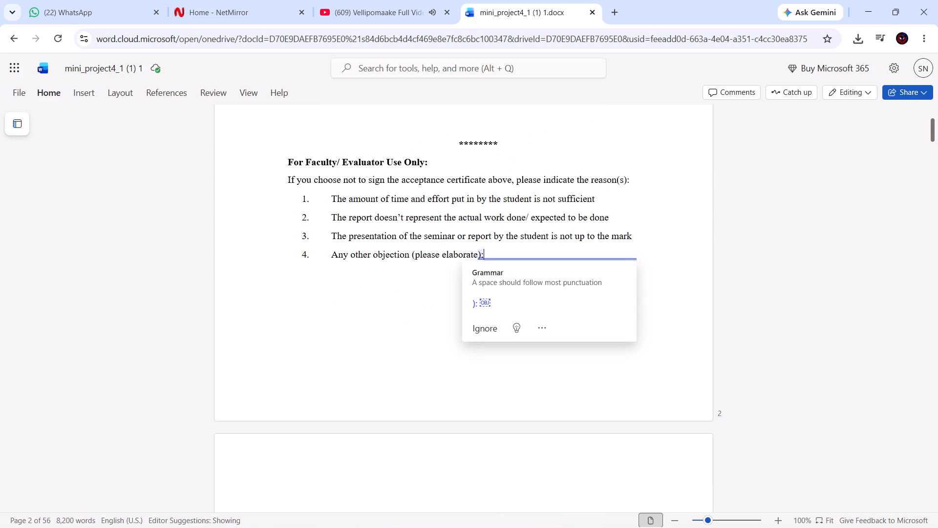
key(BackSpace)
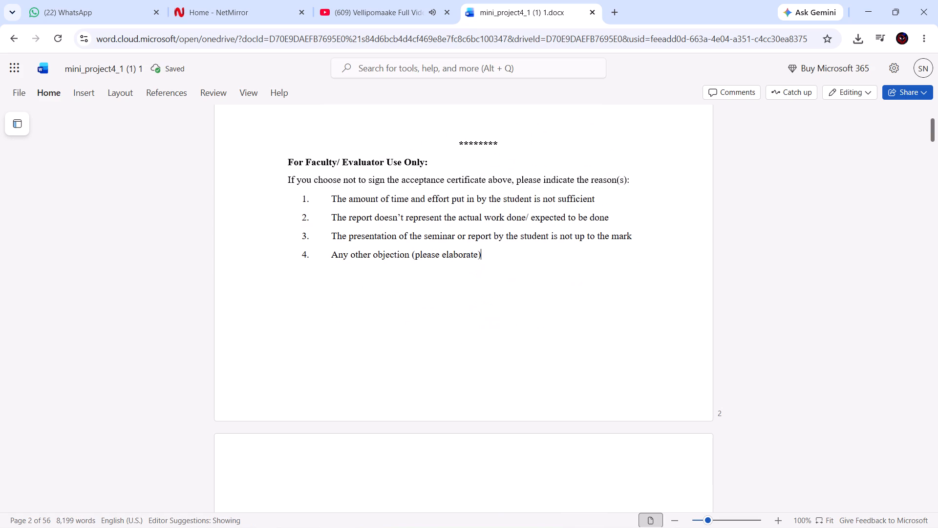
Replace the quoted project title in the certificate paragraph with the copied "EasyLingo Translator".
scroll(548, 260, down, 6)
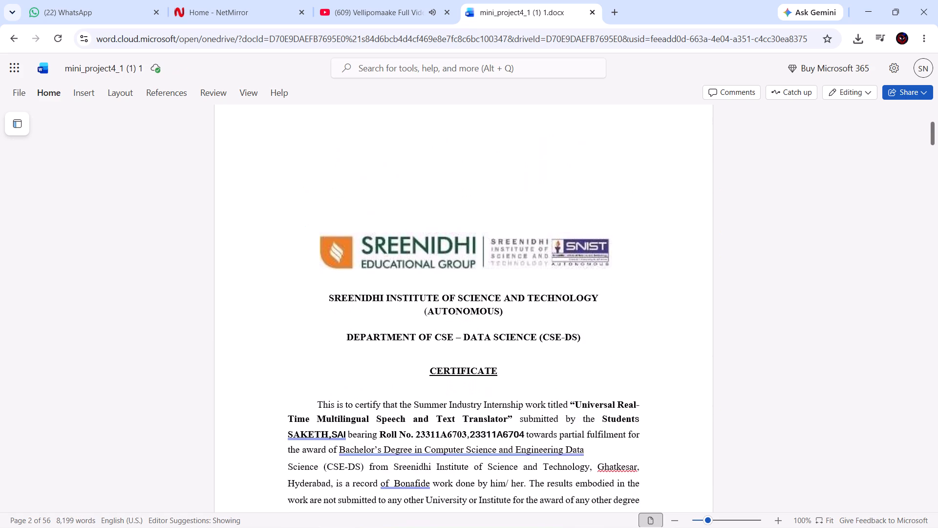
scroll(444, 312, down, 2)
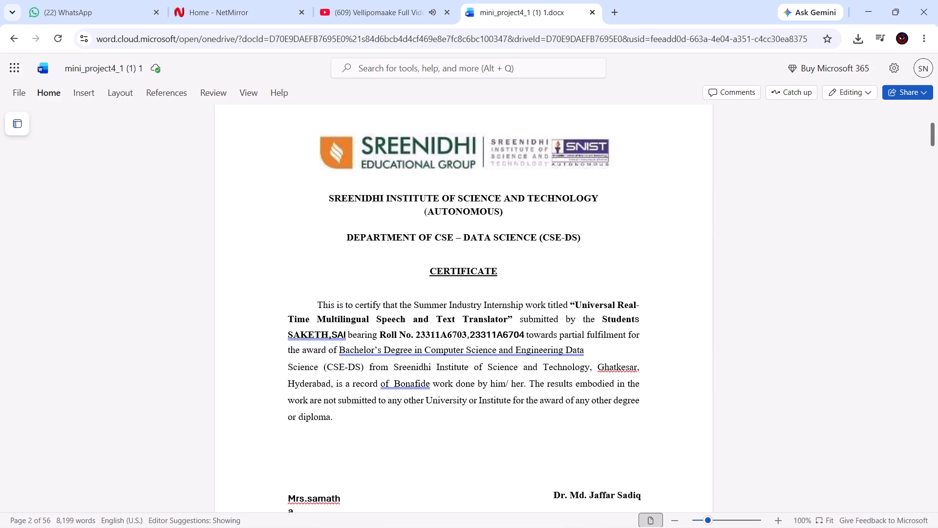
drag(507, 319, 298, 319)
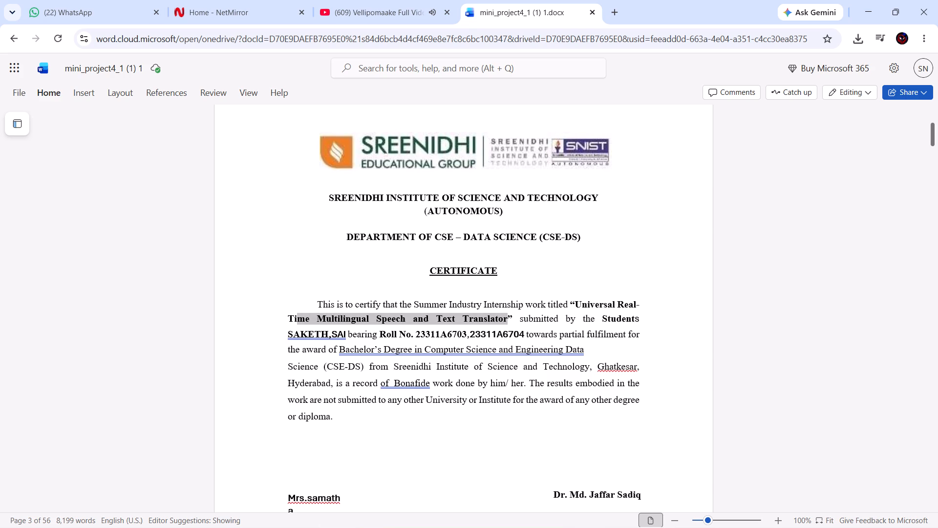
drag(298, 319, 285, 319)
key(BackSpace)
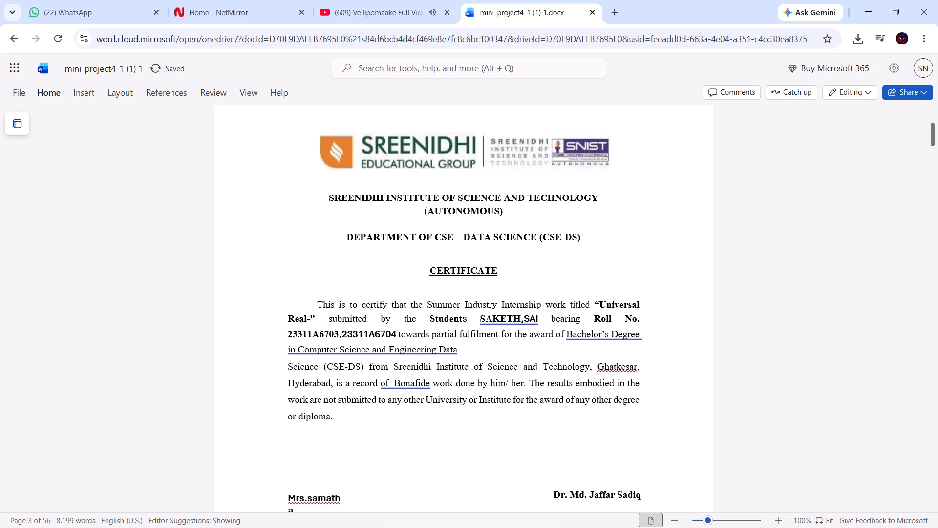
key(BackSpace)
key(BackSpace)
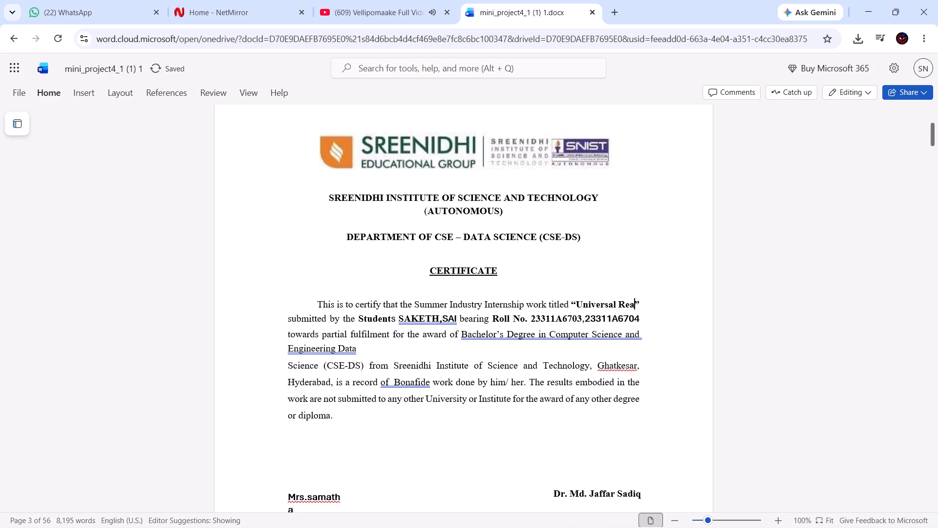
key(BackSpace)
key(BackSpace)
key(BackSpace)
key(BackSpace)
key(BackSpace)
key(BackSpace)
key(BackSpace)
key(BackSpace)
key(BackSpace)
key(BackSpace)
key(BackSpace)
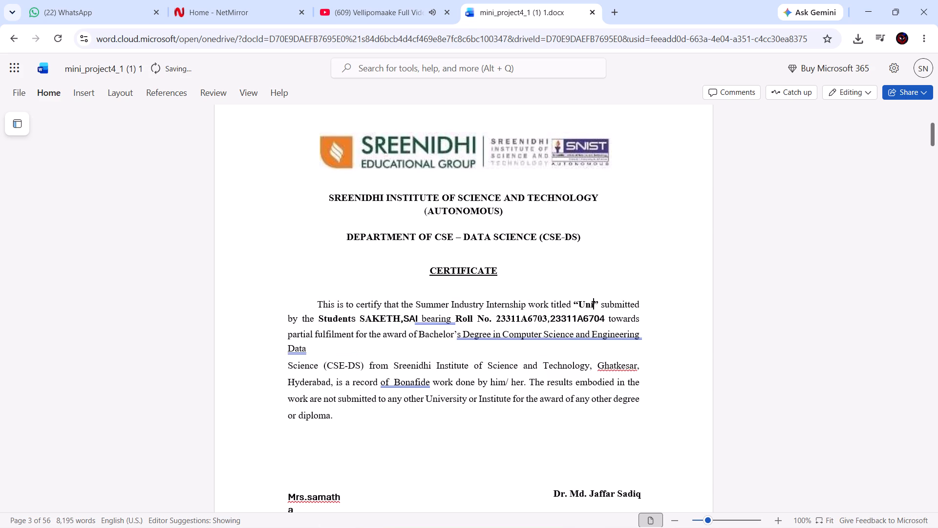
key(BackSpace)
key(BackSpace)
key(ctrl+v)
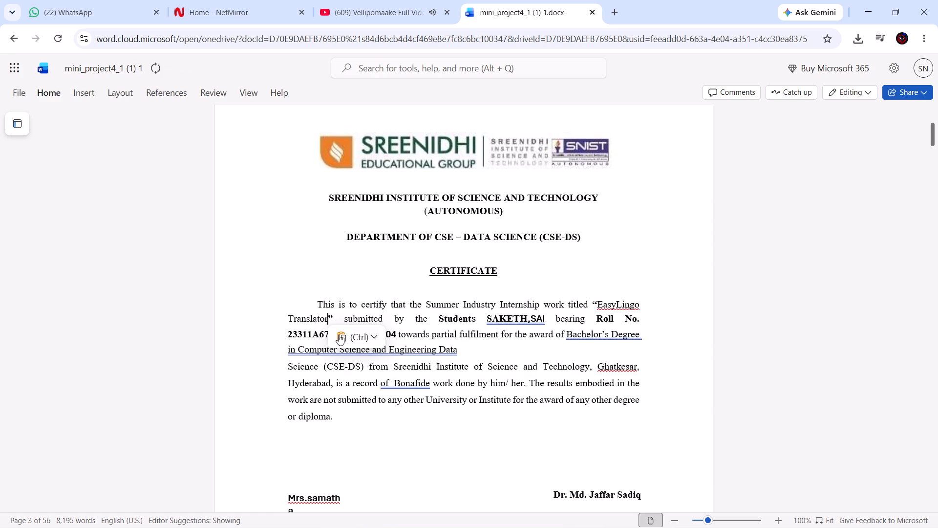
Make the quoted "EasyLingo Translator" title in the certificate paragraph bold.
drag(598, 305, 605, 305)
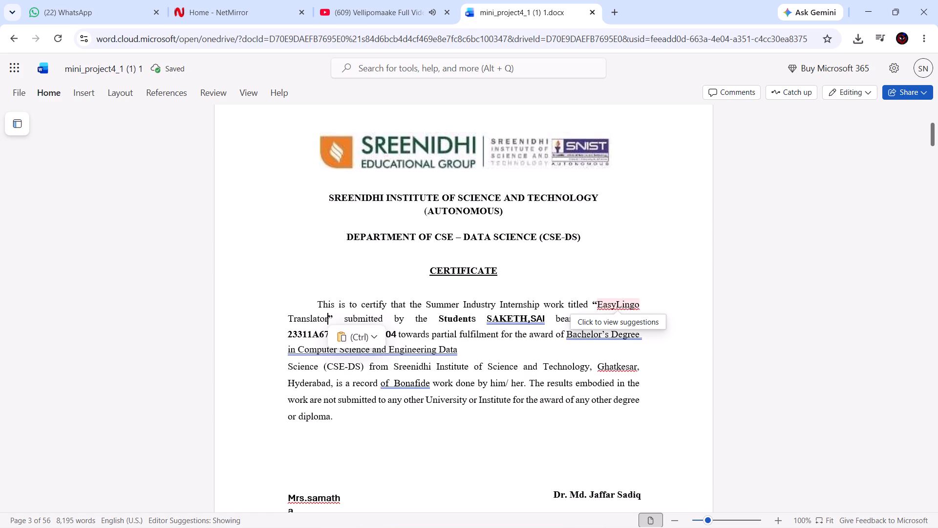
drag(605, 305, 514, 333)
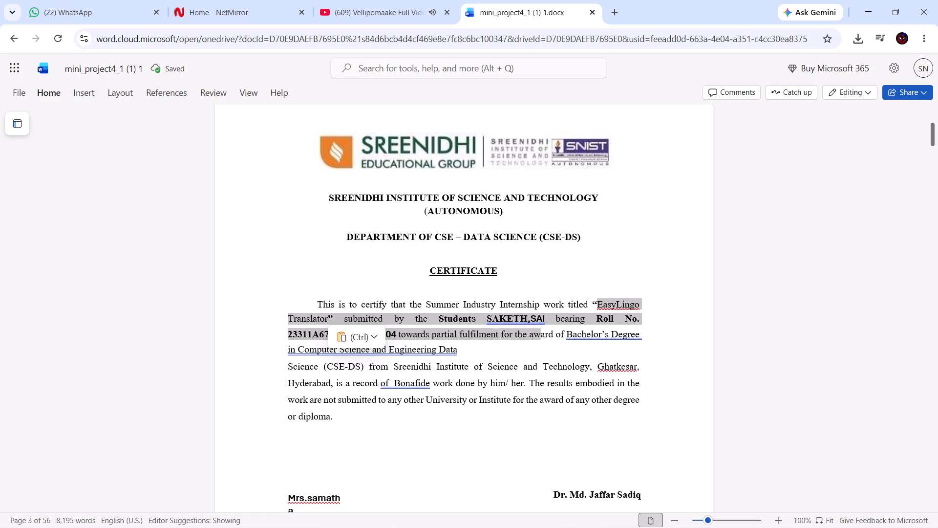
drag(514, 333, 329, 320)
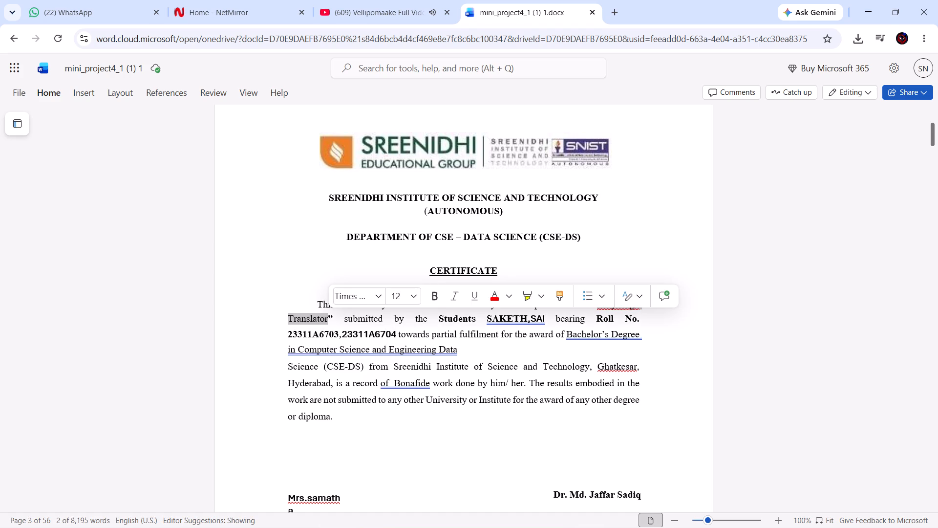
click(441, 299)
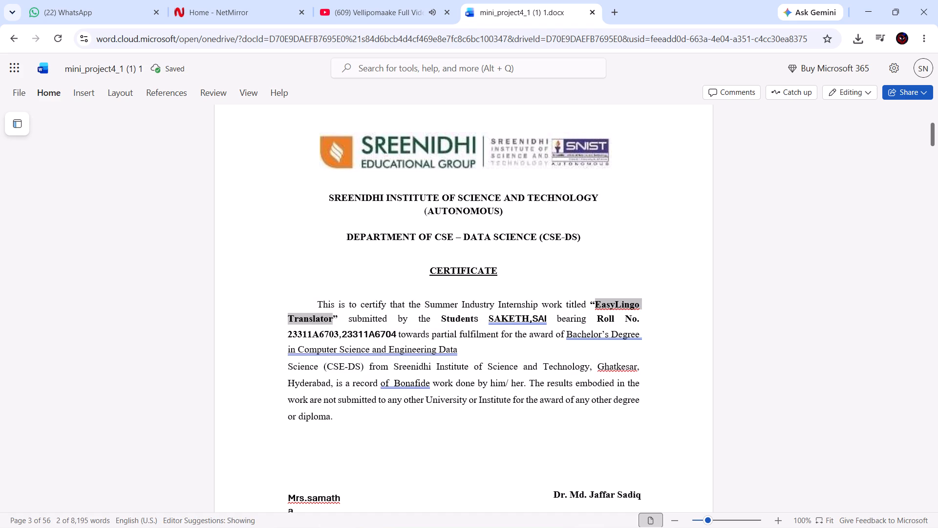
Insert a space after the comma between the two student names in the certificate paragraph.
click(533, 322)
key(space)
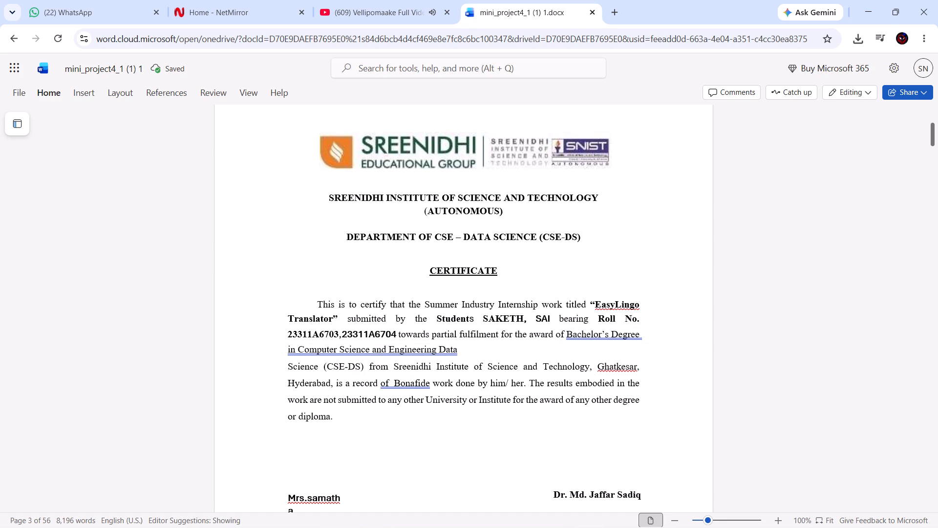
Apply the suggested grammar corrections in the certificate paragraph: lowercase the bachelor's degree name and leave one space in "of Bonafide".
click(611, 332)
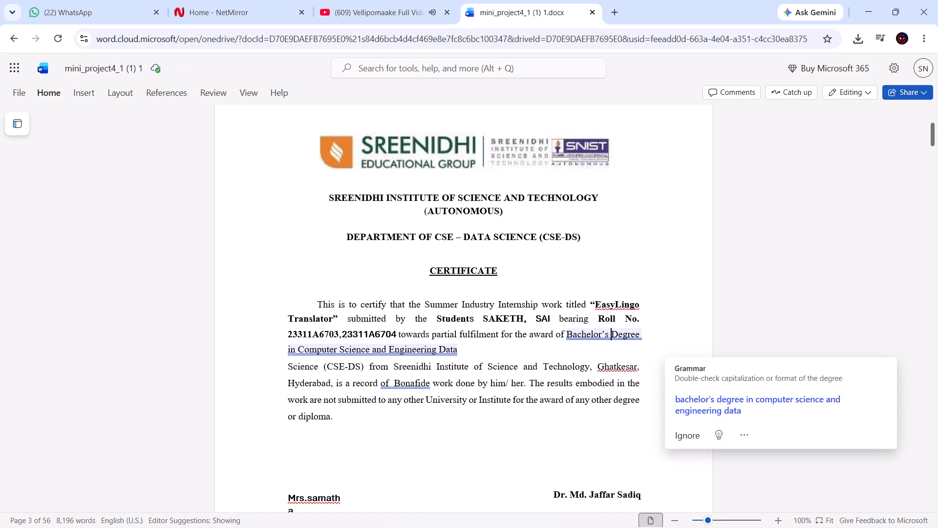
click(704, 416)
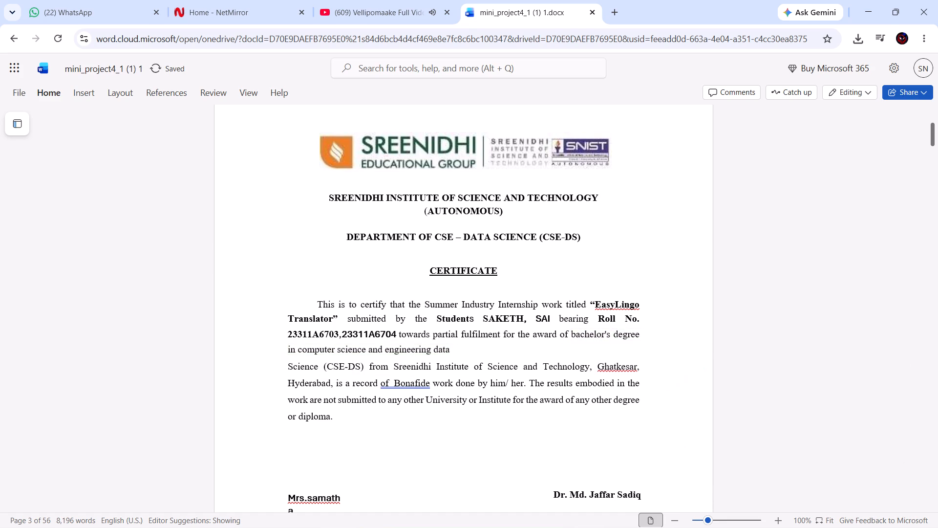
click(408, 386)
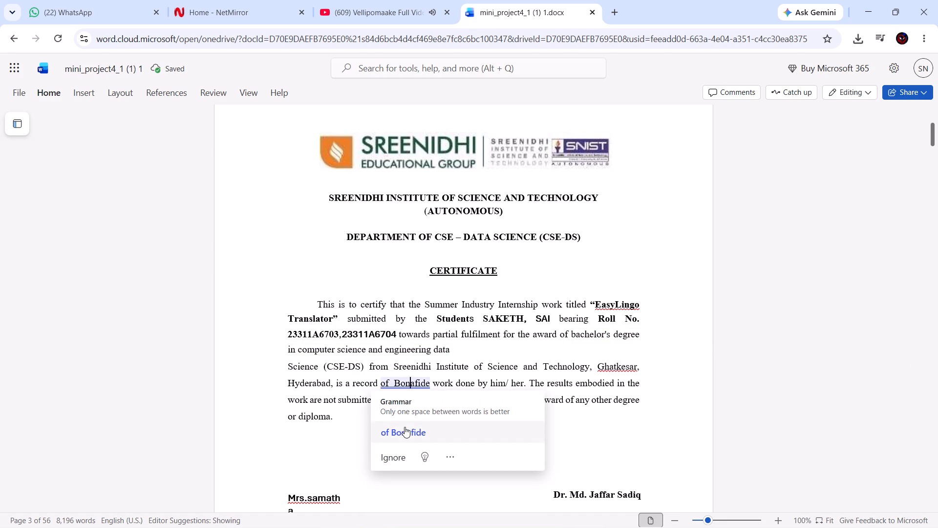
click(405, 427)
Delete the letter "h" from the coordinator's name in the certificate signature block to fit it on one line.
scroll(464, 436, down, 5)
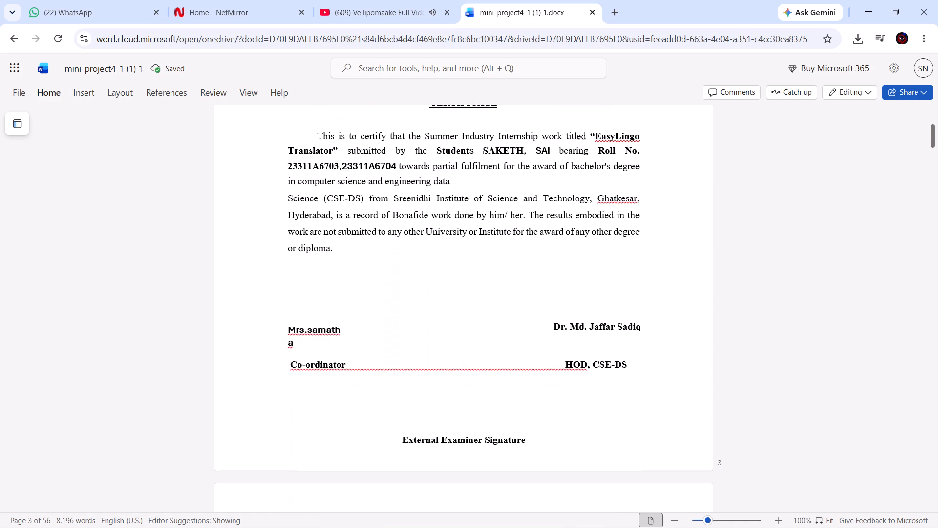
click(287, 347)
key(BackSpace)
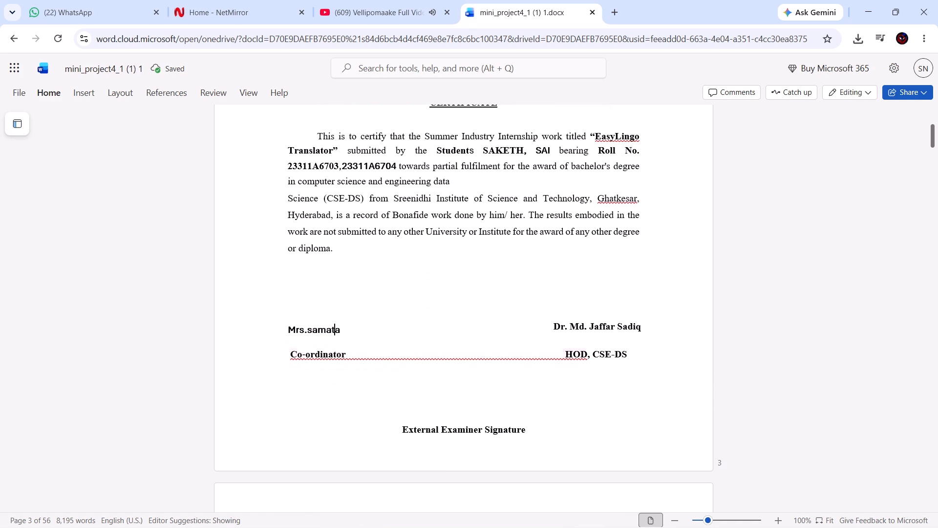
Align "Co-ordinator" under the coordinator's name in the certificate by replacing its leading indent with six spaces.
click(589, 356)
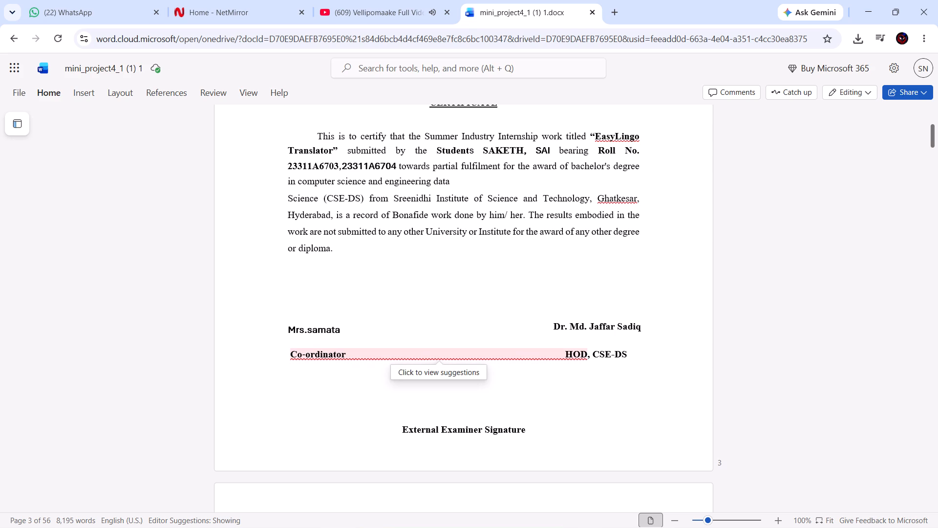
click(567, 352)
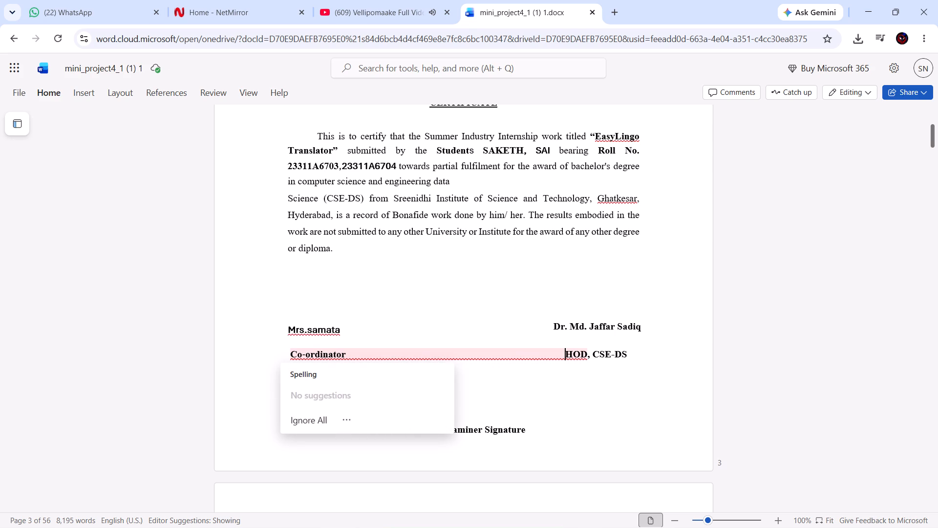
click(288, 352)
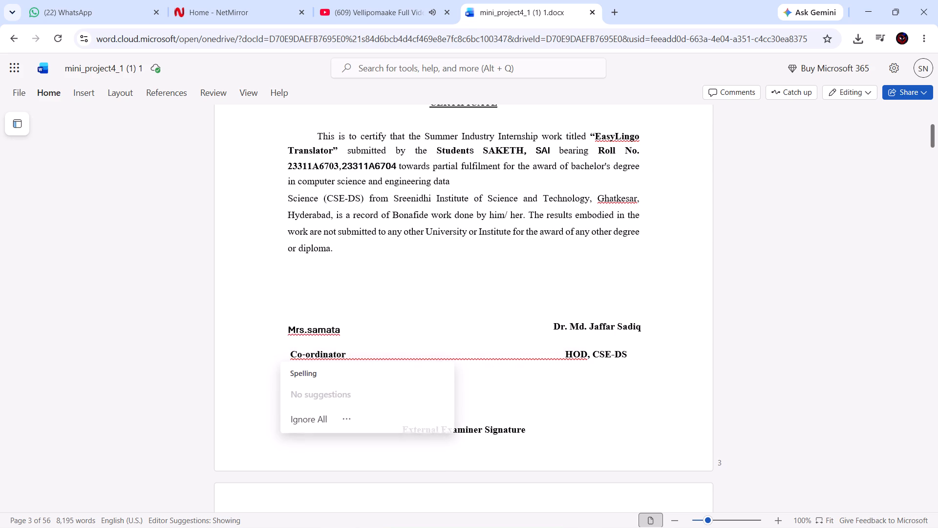
key(BackSpace)
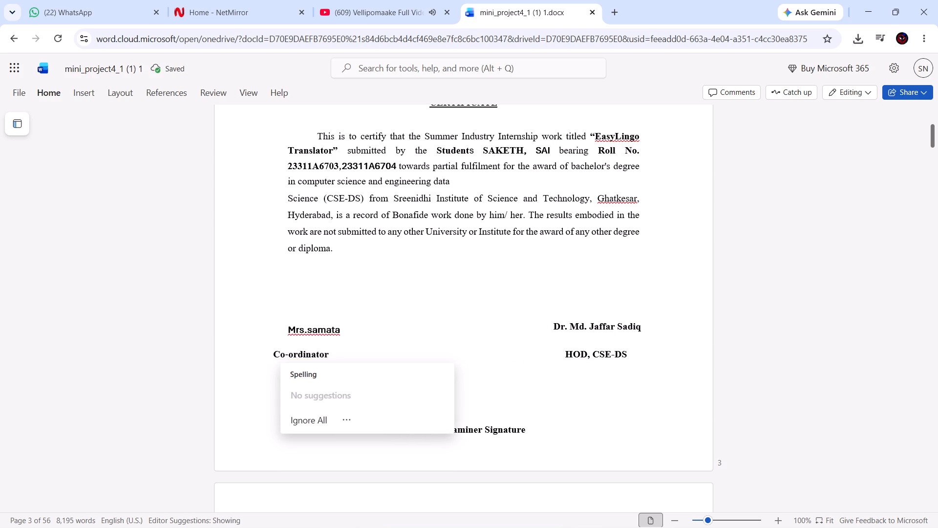
key(space)
key(space)
key(space)
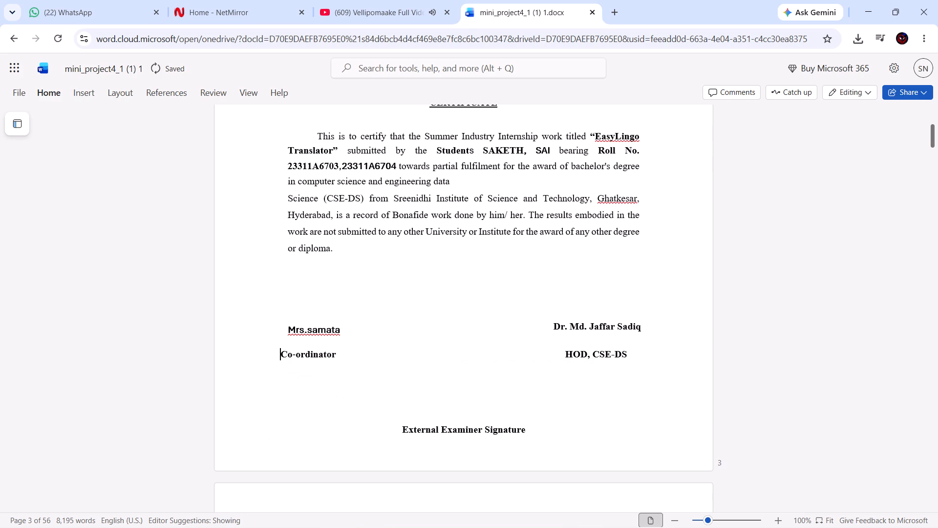
key(space)
key(space)
key(space)
Reduce the indent of "Designation: Co-Coordinator" on the acceptance page and undo its merge with the second committee member's name line.
scroll(729, 369, up, 2)
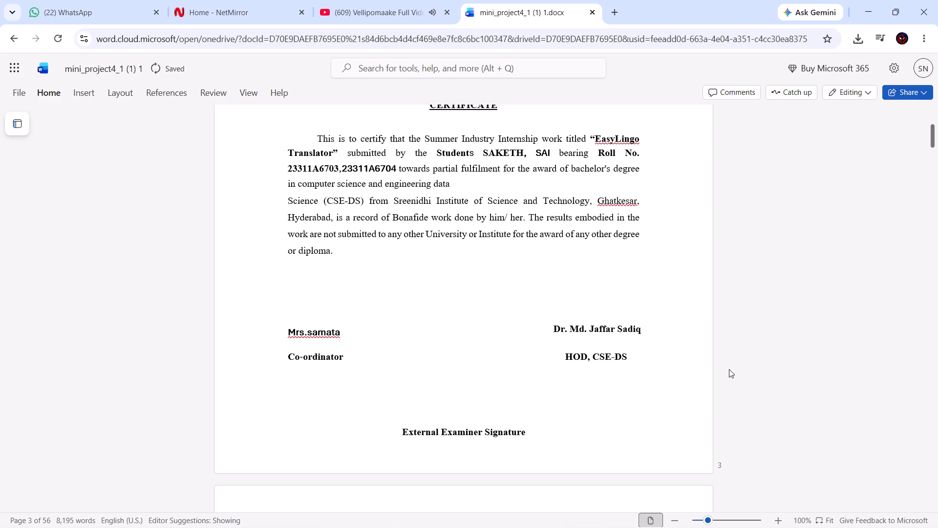
scroll(729, 369, up, 8)
scroll(729, 369, right, 1)
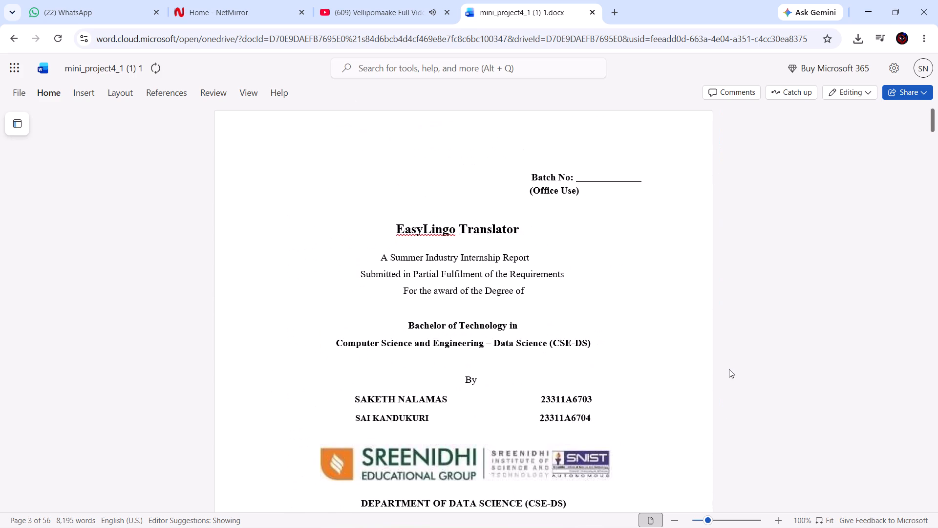
scroll(729, 369, right, 1)
scroll(729, 369, down, 1)
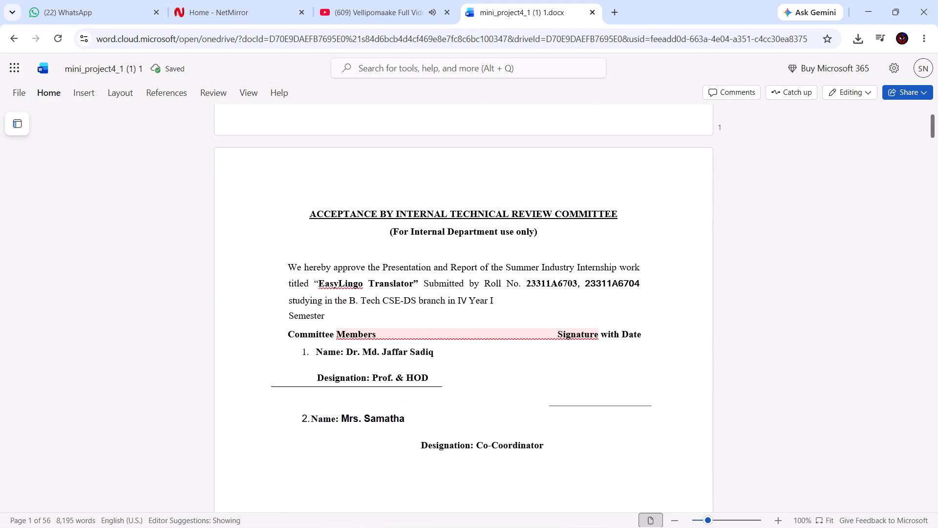
scroll(408, 342, down, 1)
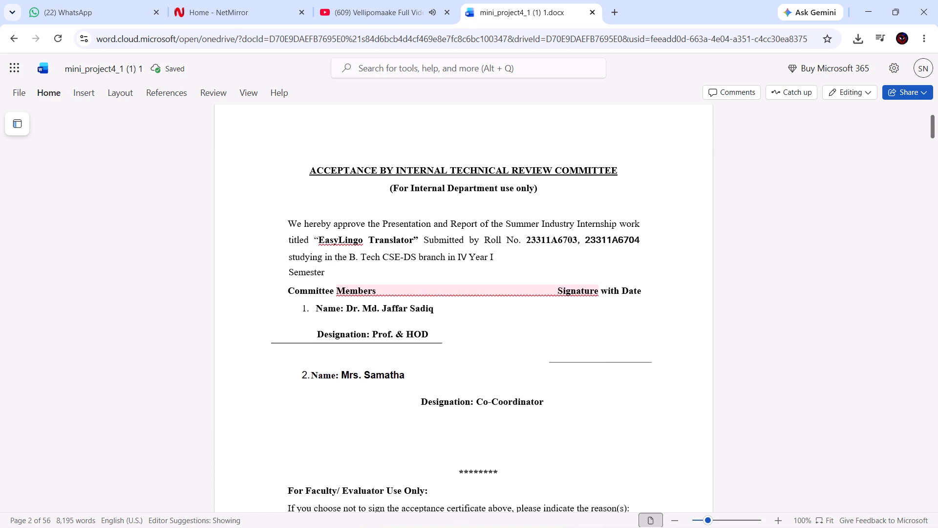
click(423, 402)
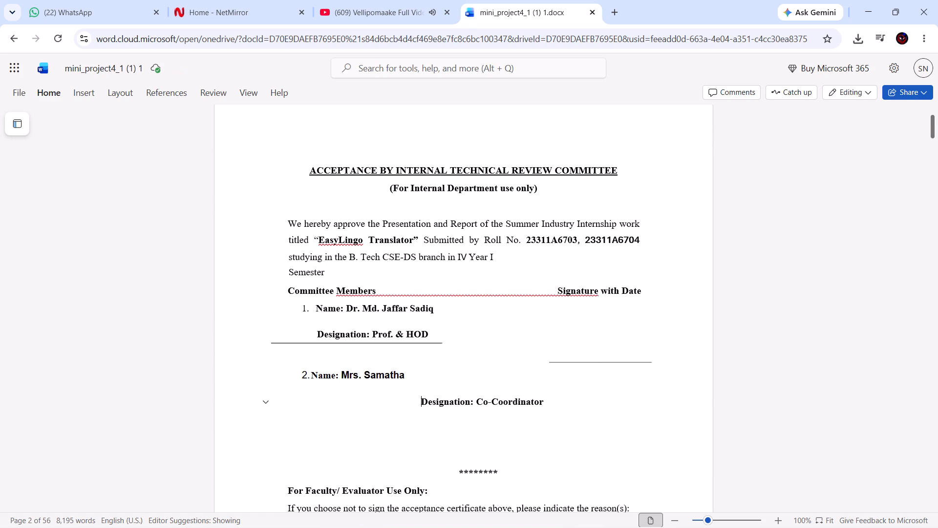
key(BackSpace)
key(BackSpace)
key(BackSpace)
key(BackSpace)
key(BackSpace)
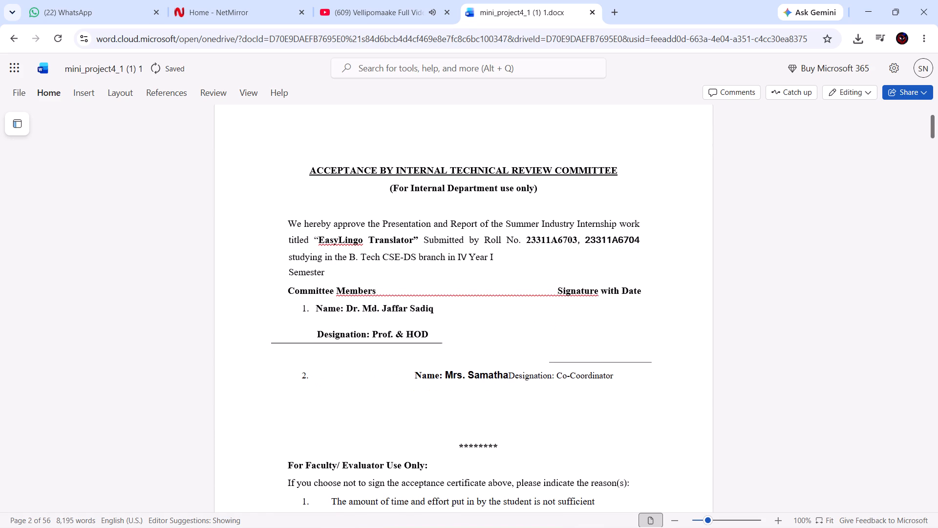
key(ctrl+z)
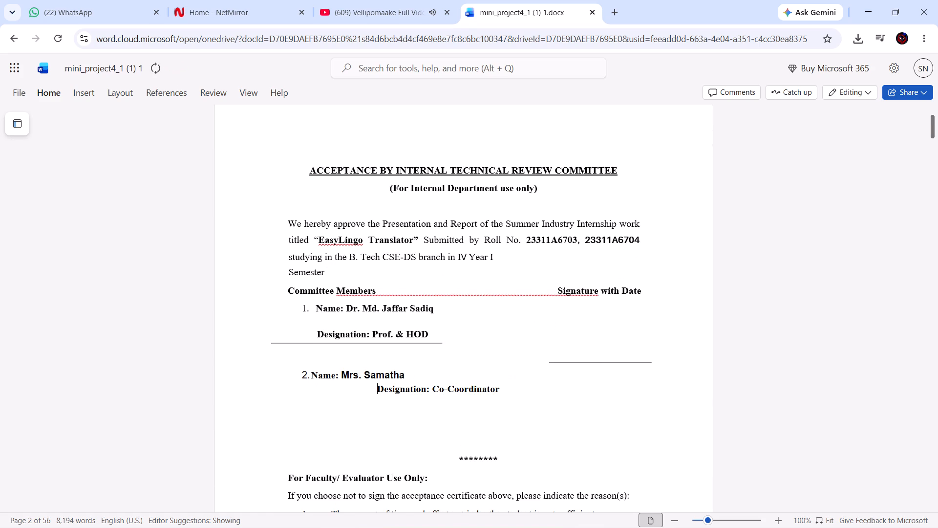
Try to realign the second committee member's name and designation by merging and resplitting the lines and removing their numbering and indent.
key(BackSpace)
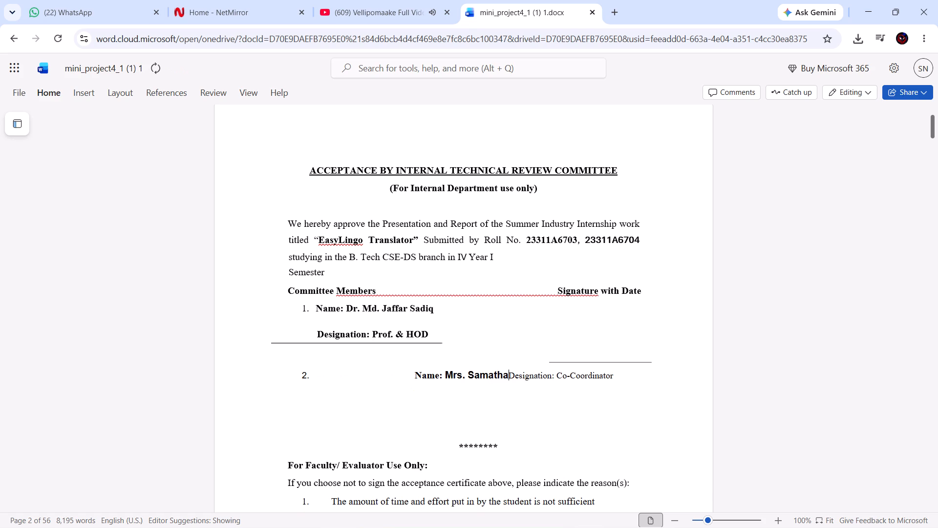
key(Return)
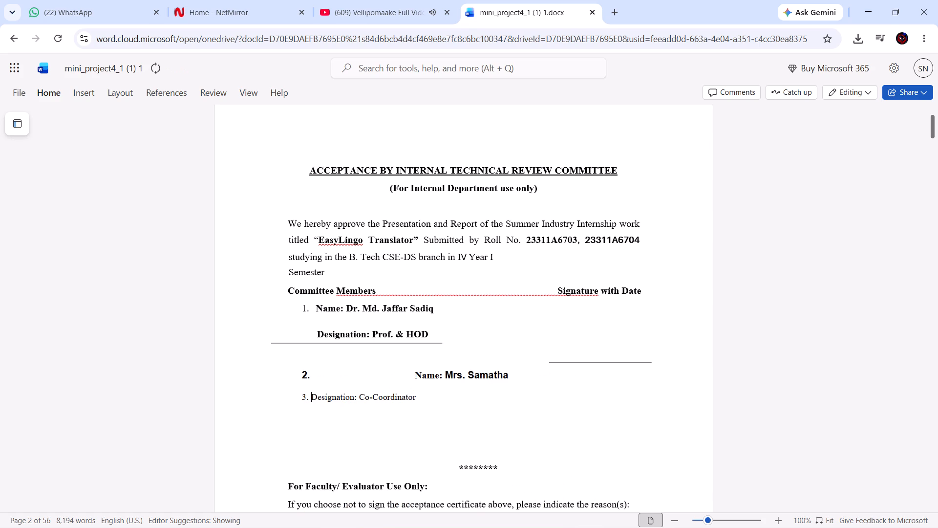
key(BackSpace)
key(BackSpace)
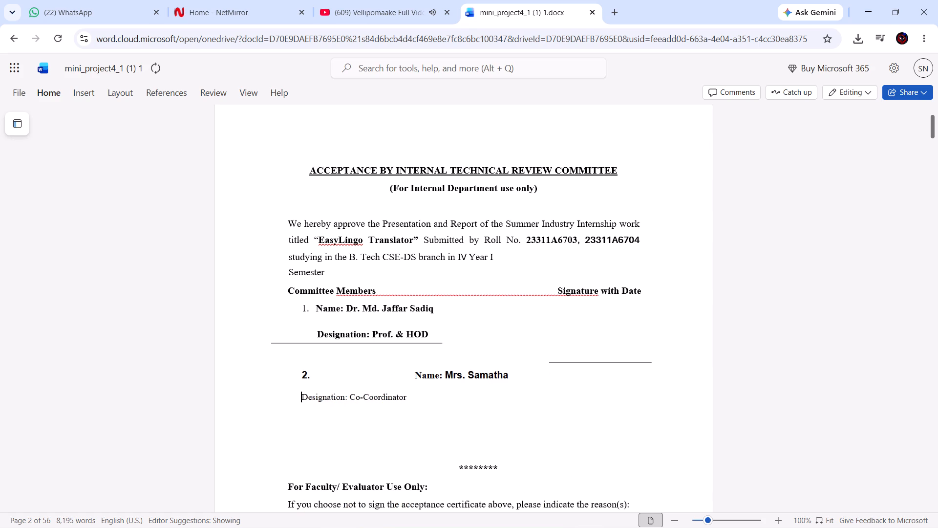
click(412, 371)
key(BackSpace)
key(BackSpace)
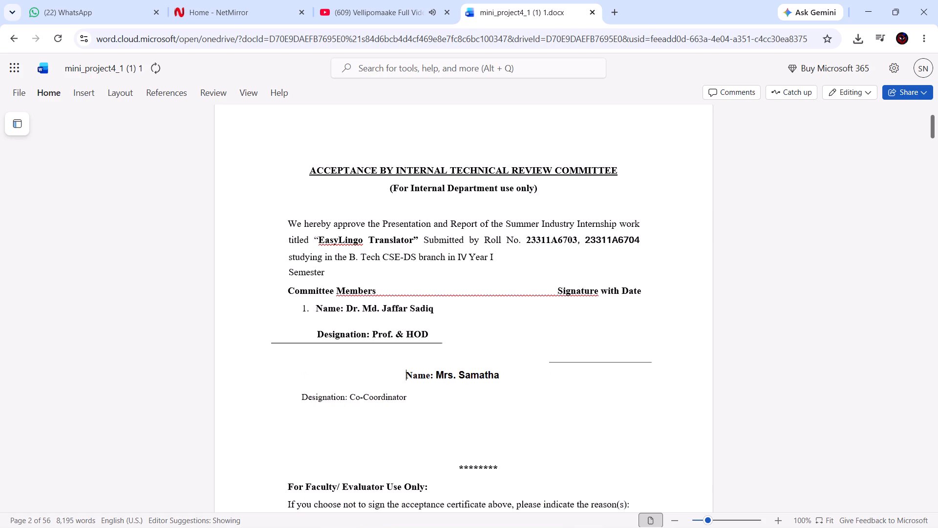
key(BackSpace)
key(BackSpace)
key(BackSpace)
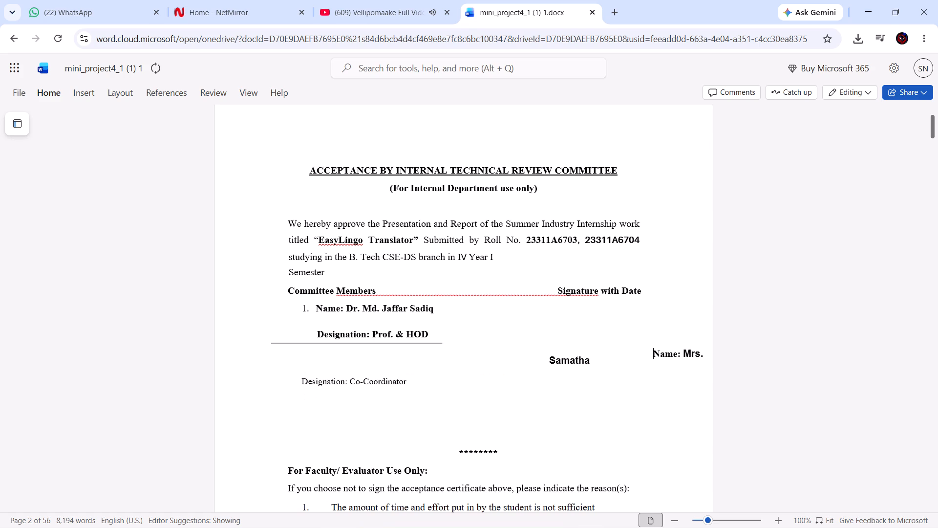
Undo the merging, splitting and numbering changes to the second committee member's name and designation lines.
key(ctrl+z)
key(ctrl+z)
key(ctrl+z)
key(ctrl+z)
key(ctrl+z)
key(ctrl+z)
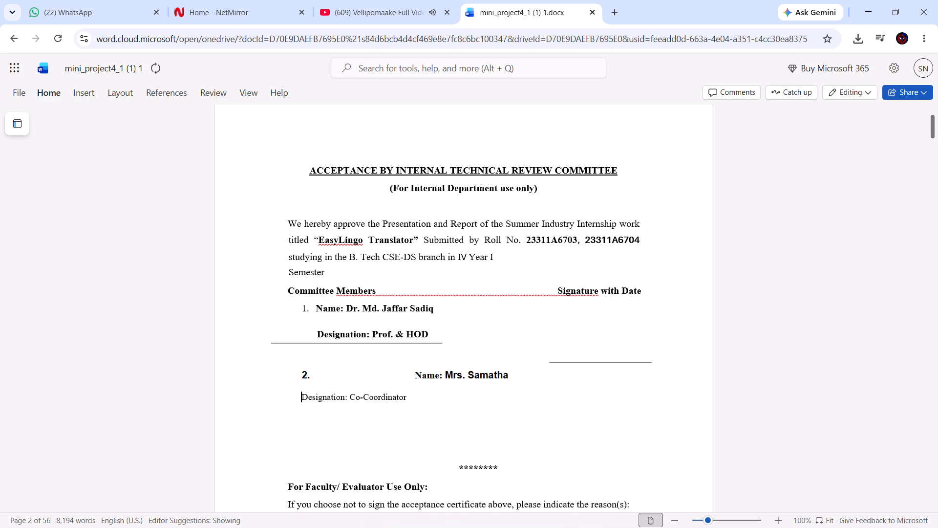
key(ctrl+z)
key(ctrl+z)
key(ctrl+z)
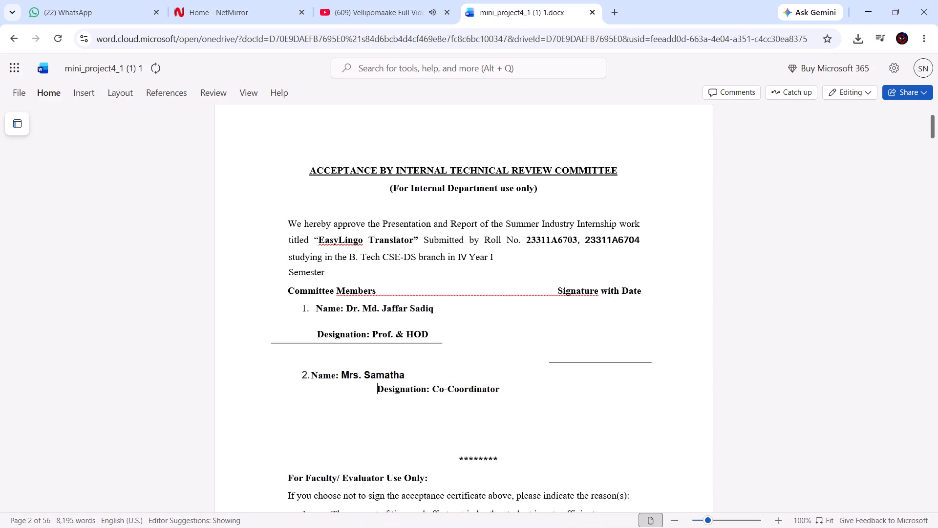
Delete the blank lines between "Designation: Co-Coordinator" and the row of asterisks on the acceptance page.
scroll(446, 438, down, 2)
click(478, 309)
key(BackSpace)
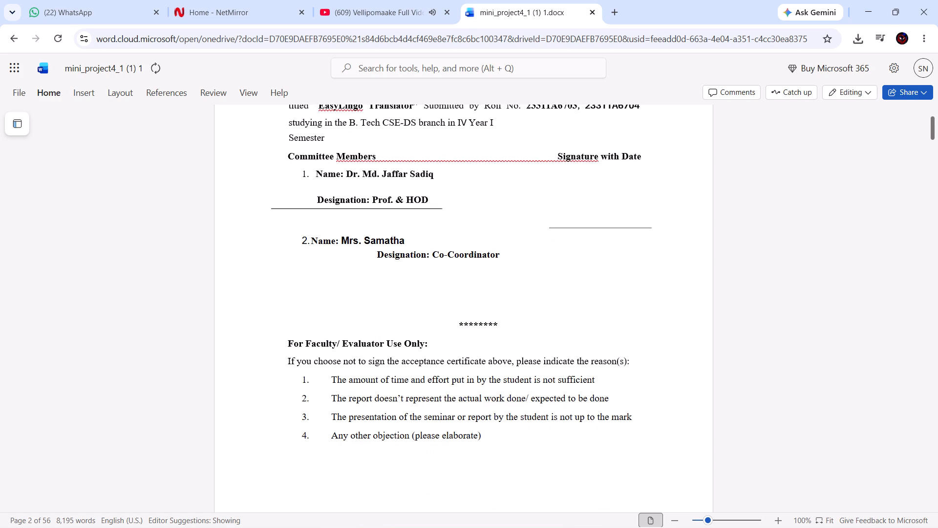
key(BackSpace)
key(BackSpace)
key(BackSpace)
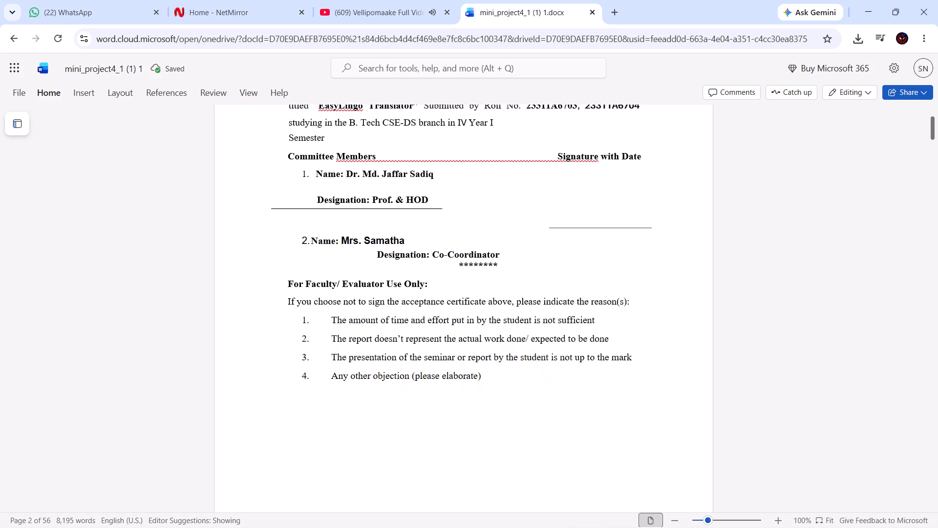
key(Left)
key(Right)
key(Up)
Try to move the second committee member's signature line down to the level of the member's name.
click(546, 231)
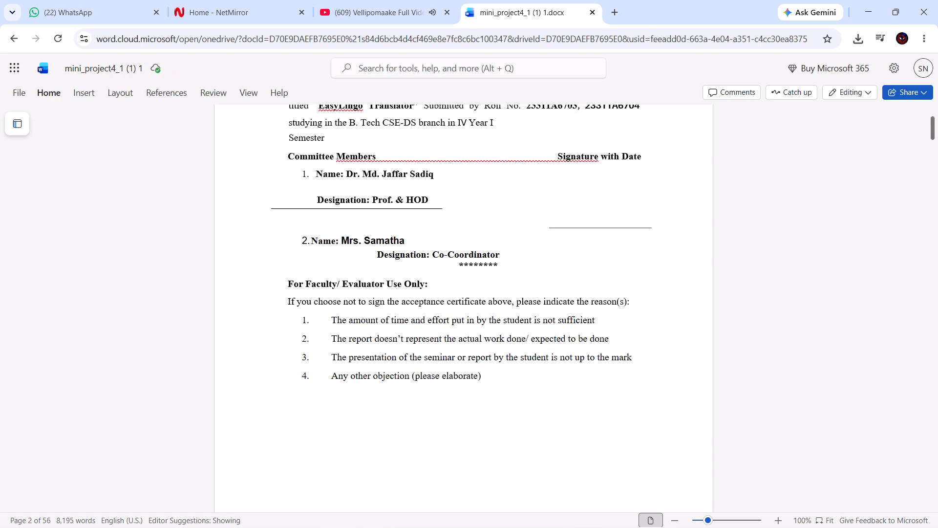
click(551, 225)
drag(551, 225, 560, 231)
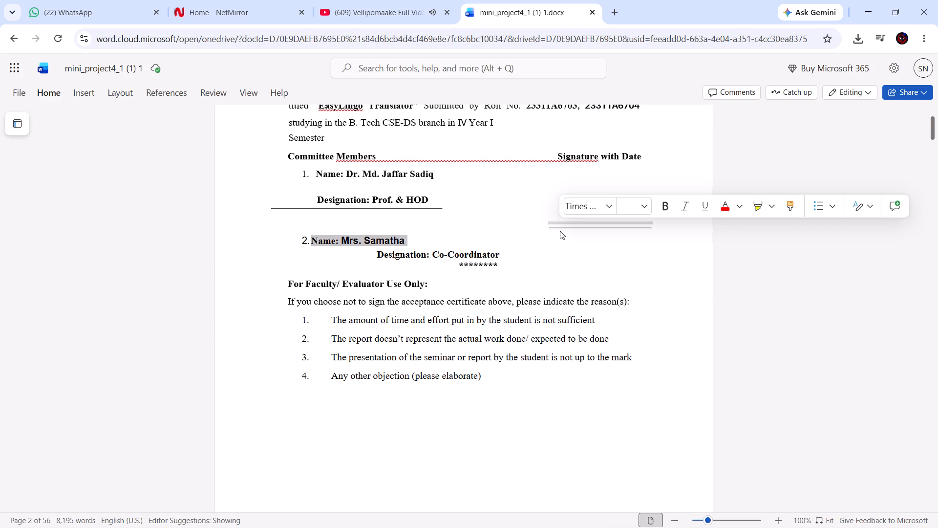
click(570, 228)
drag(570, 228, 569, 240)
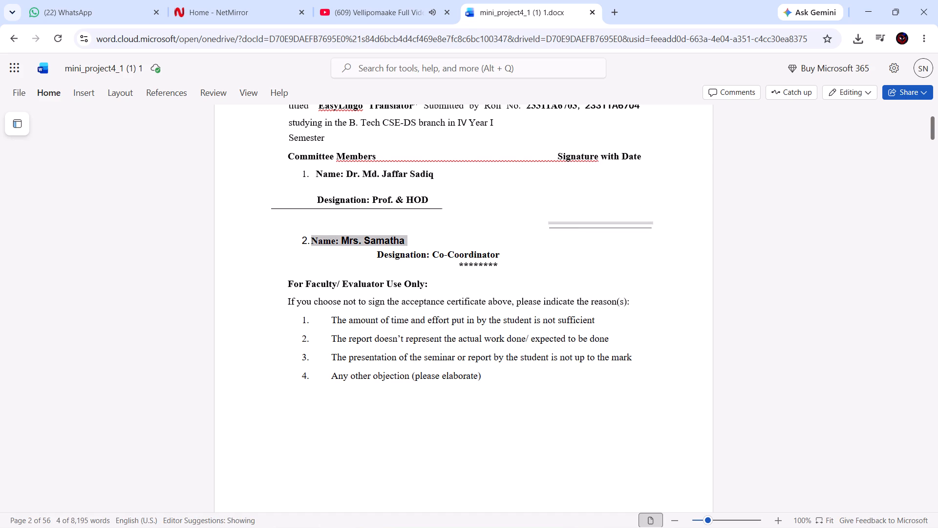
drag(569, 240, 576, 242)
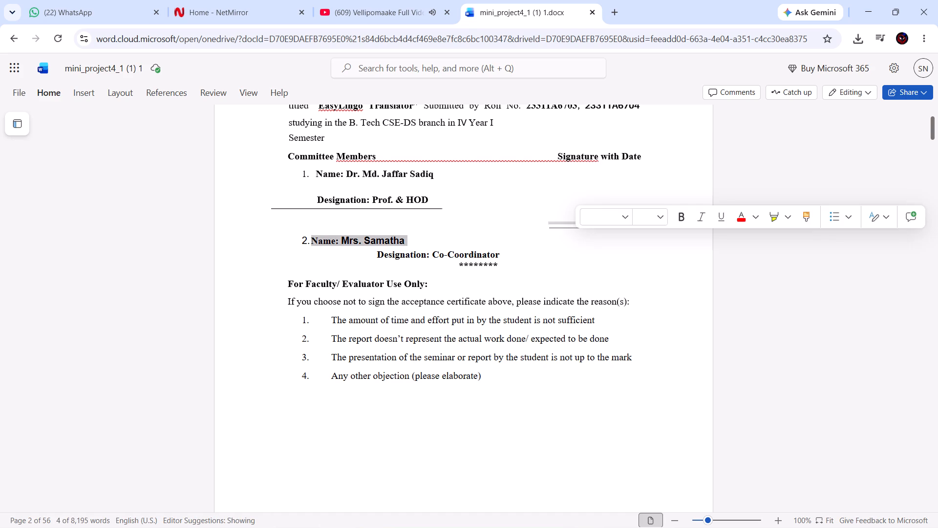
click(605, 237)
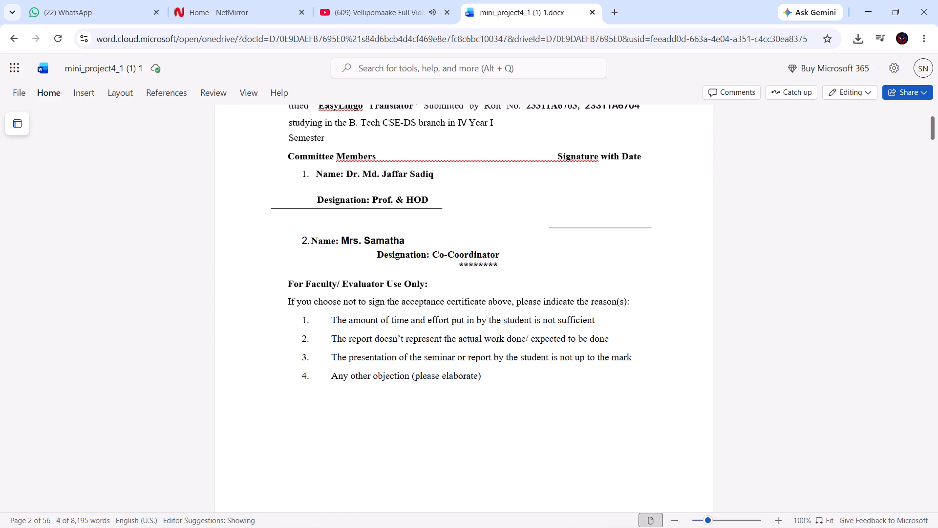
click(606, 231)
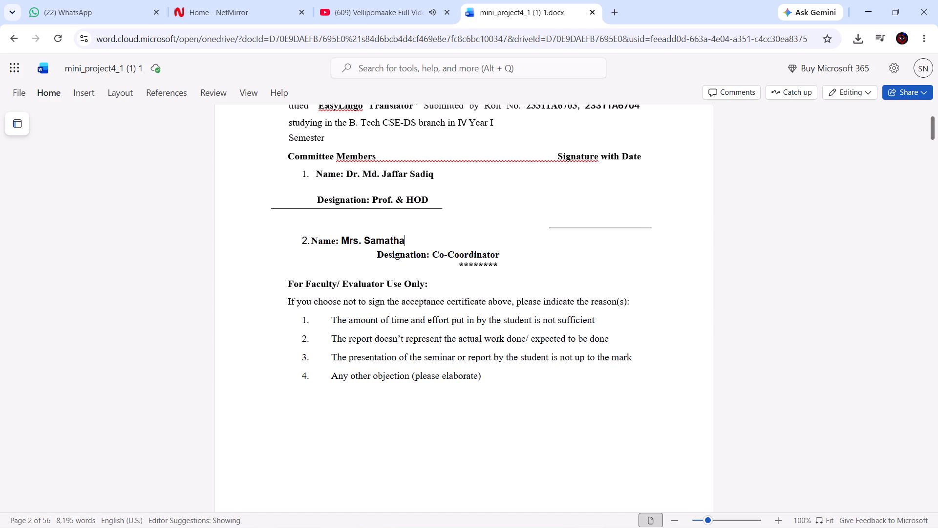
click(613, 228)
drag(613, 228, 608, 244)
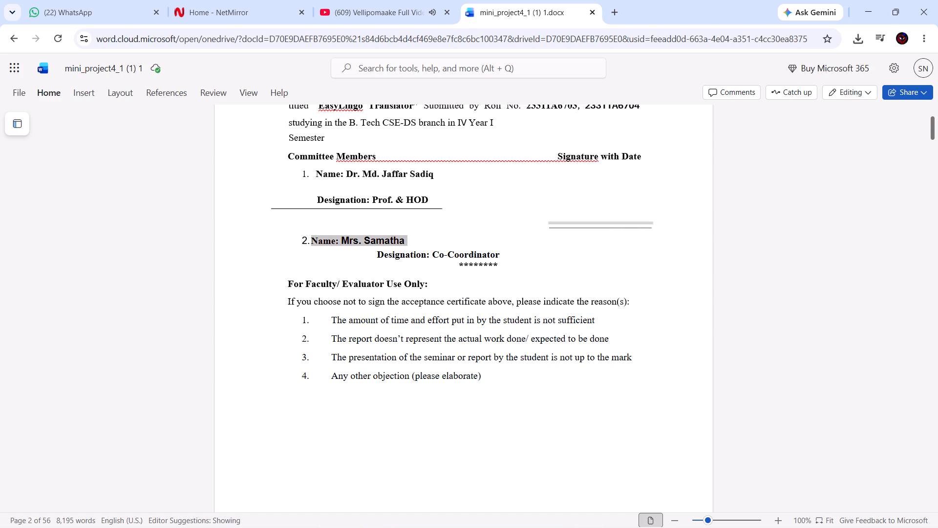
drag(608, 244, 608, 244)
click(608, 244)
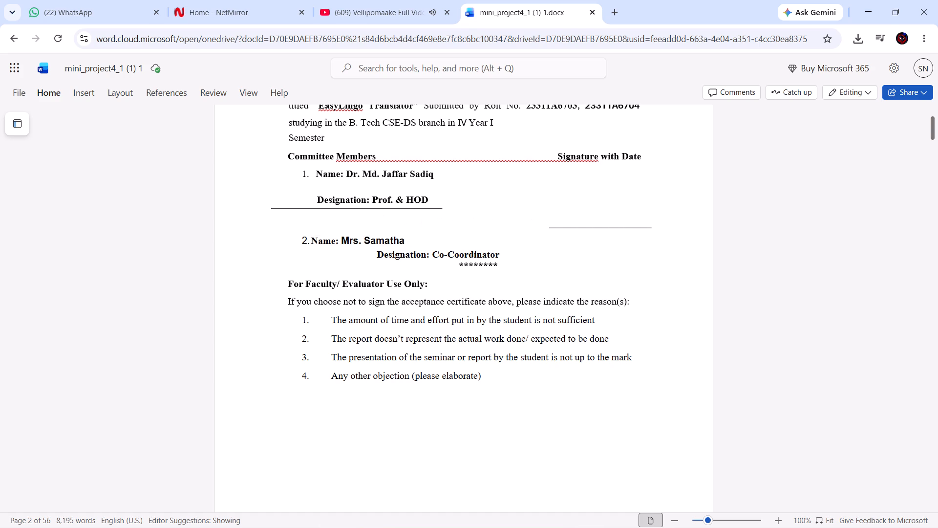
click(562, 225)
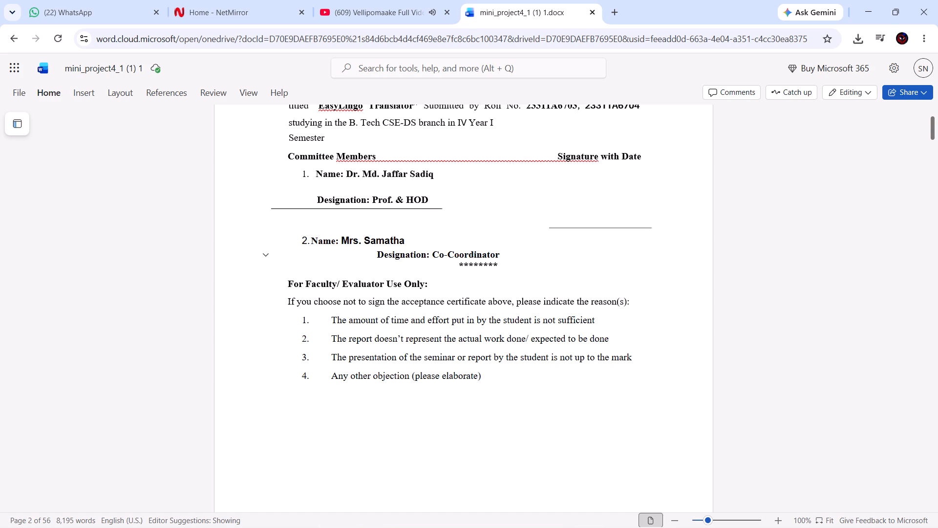
Cut the line drawing that sits in front of "Designation: Co-Coordinator".
click(377, 260)
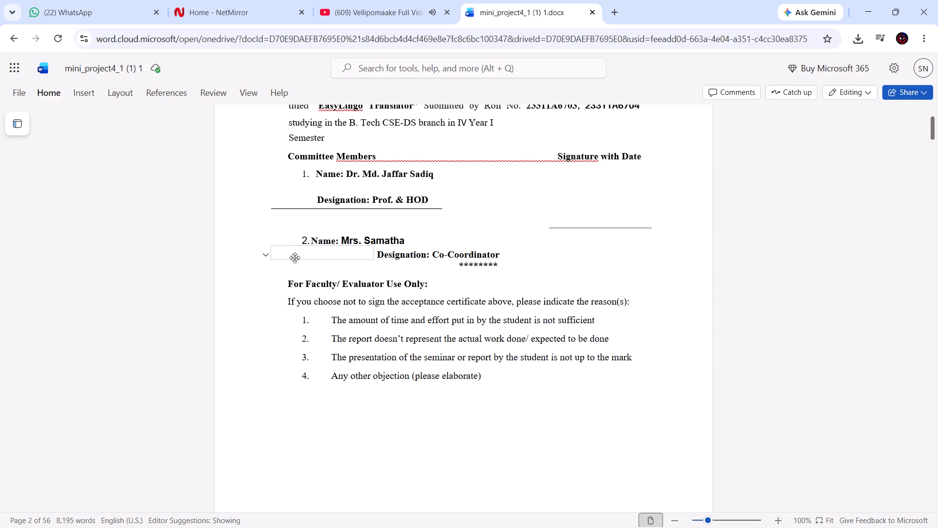
right_click(295, 258)
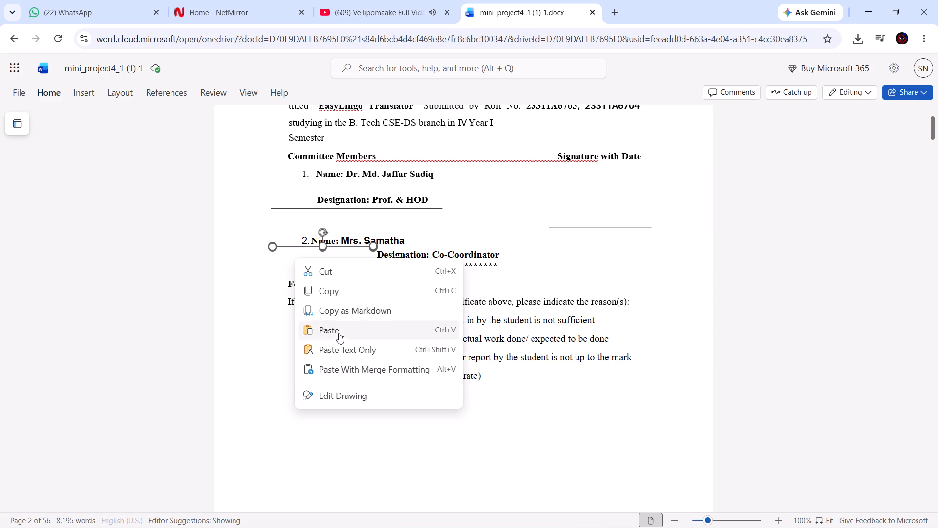
click(347, 279)
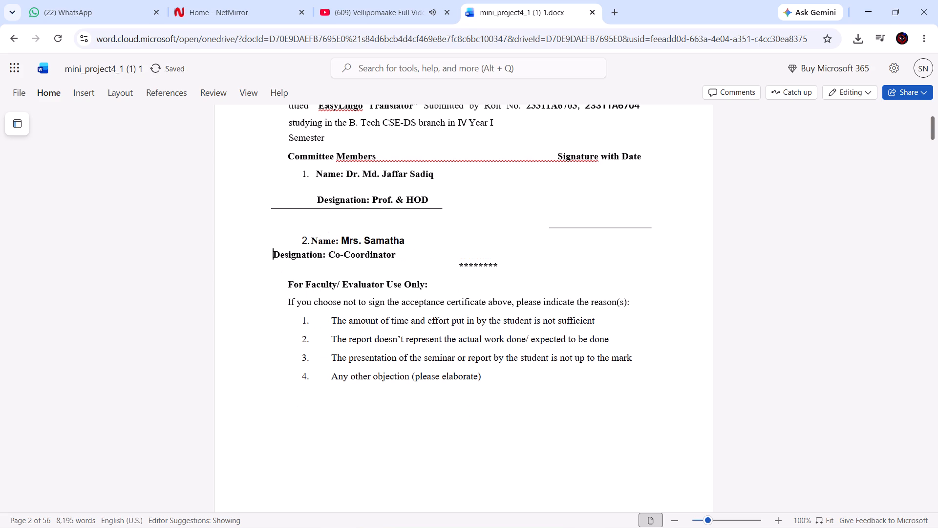
Indent "Designation: Co-Coordinator" with fifteen spaces to align it under the second committee member's name.
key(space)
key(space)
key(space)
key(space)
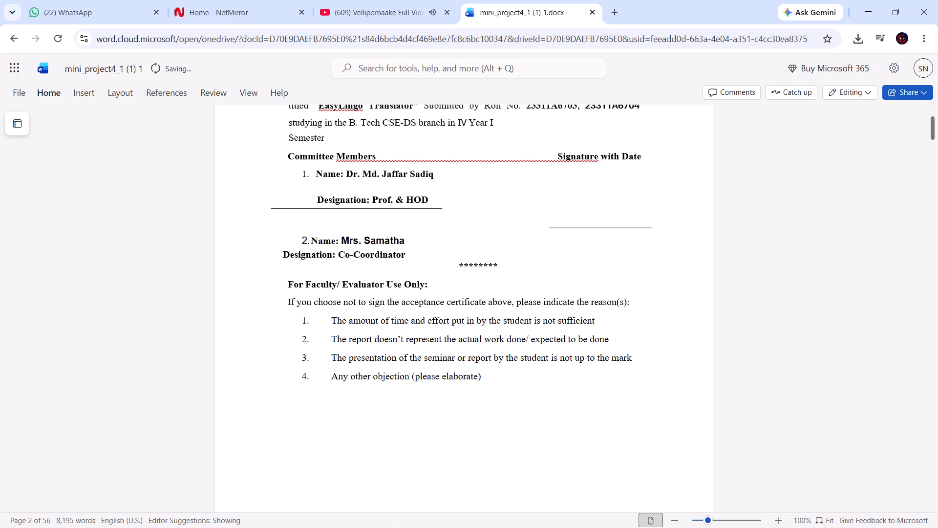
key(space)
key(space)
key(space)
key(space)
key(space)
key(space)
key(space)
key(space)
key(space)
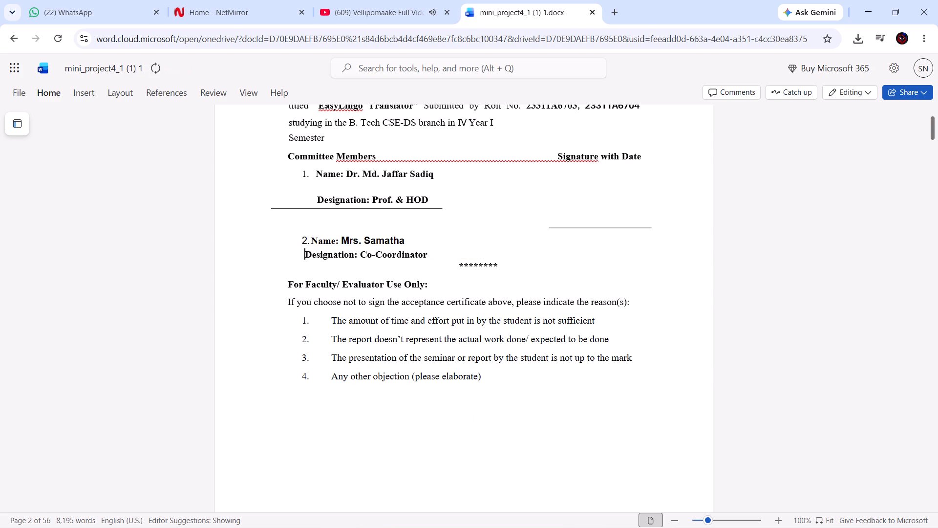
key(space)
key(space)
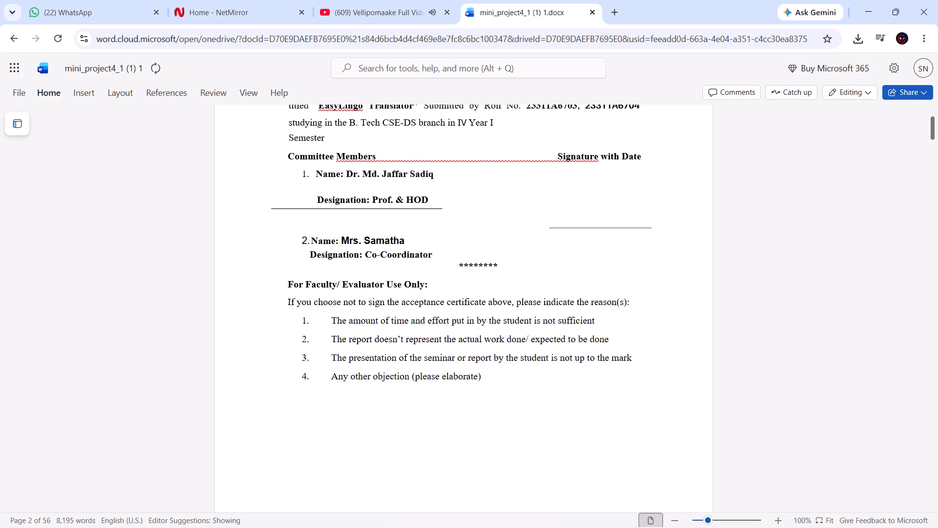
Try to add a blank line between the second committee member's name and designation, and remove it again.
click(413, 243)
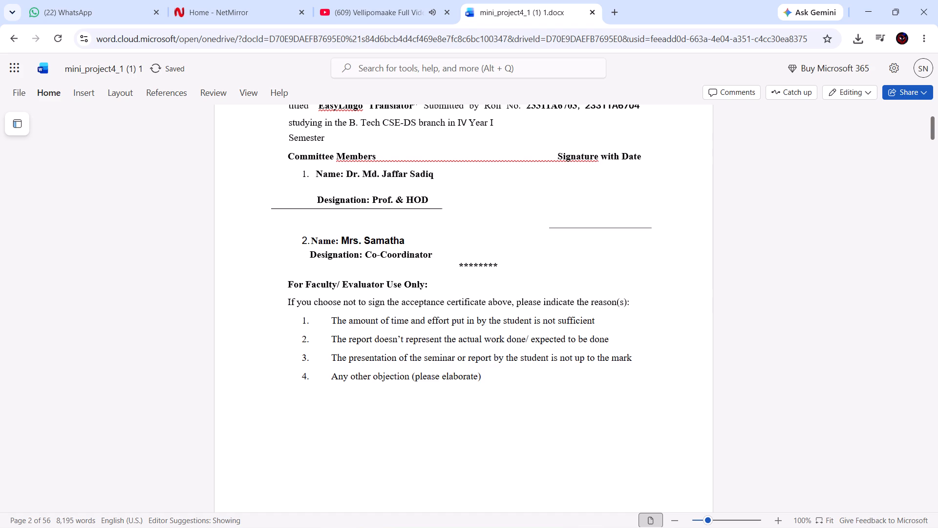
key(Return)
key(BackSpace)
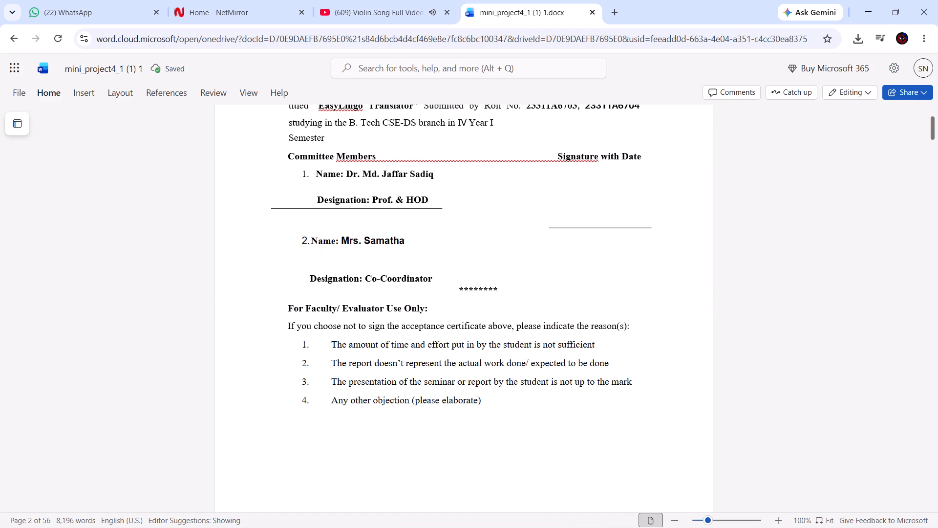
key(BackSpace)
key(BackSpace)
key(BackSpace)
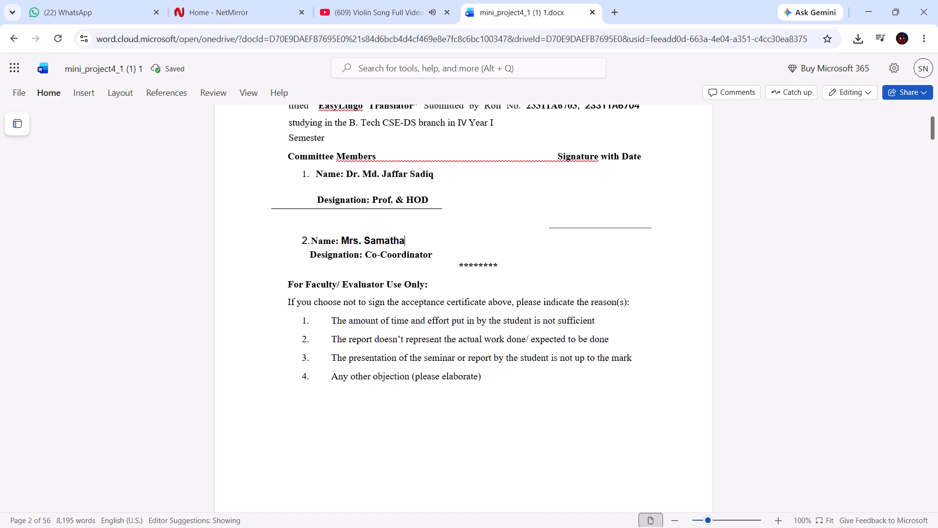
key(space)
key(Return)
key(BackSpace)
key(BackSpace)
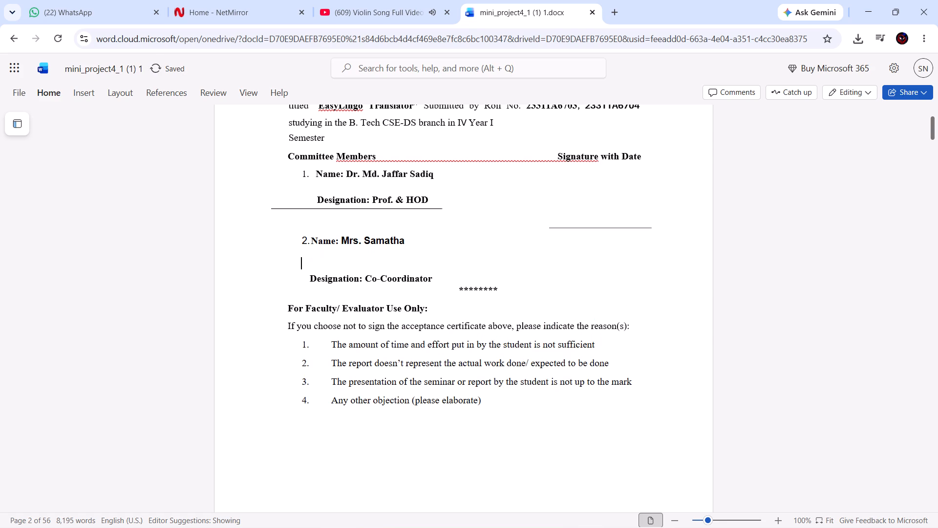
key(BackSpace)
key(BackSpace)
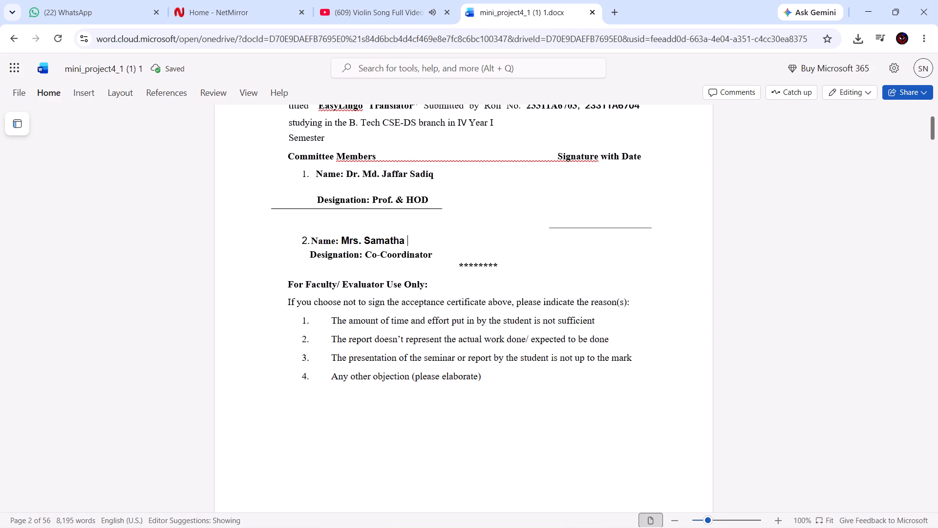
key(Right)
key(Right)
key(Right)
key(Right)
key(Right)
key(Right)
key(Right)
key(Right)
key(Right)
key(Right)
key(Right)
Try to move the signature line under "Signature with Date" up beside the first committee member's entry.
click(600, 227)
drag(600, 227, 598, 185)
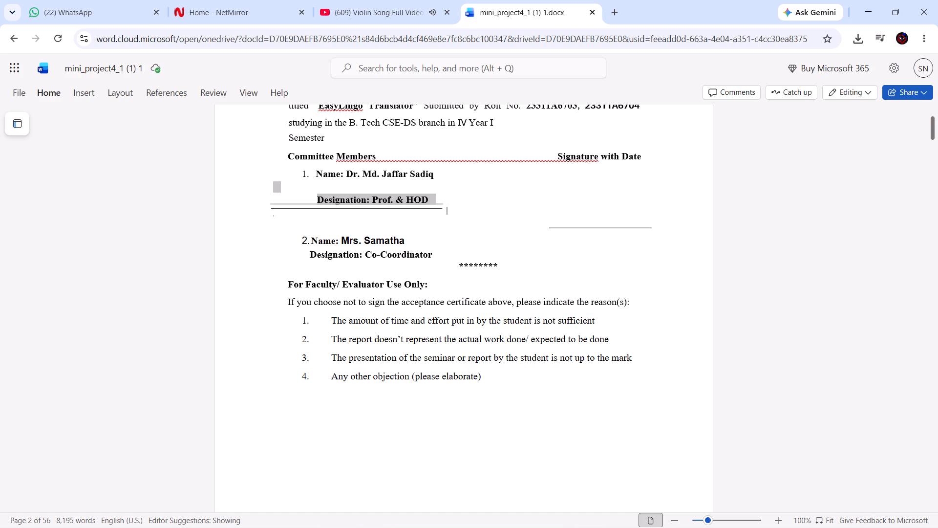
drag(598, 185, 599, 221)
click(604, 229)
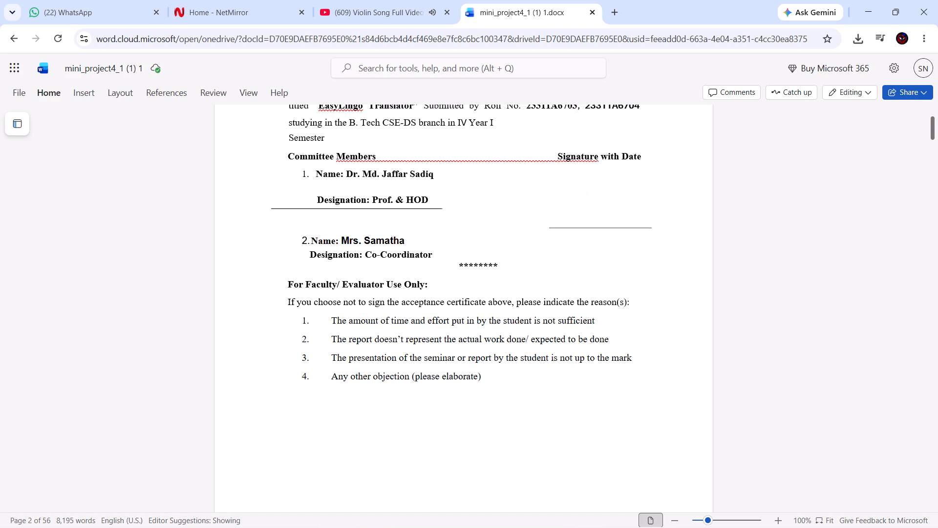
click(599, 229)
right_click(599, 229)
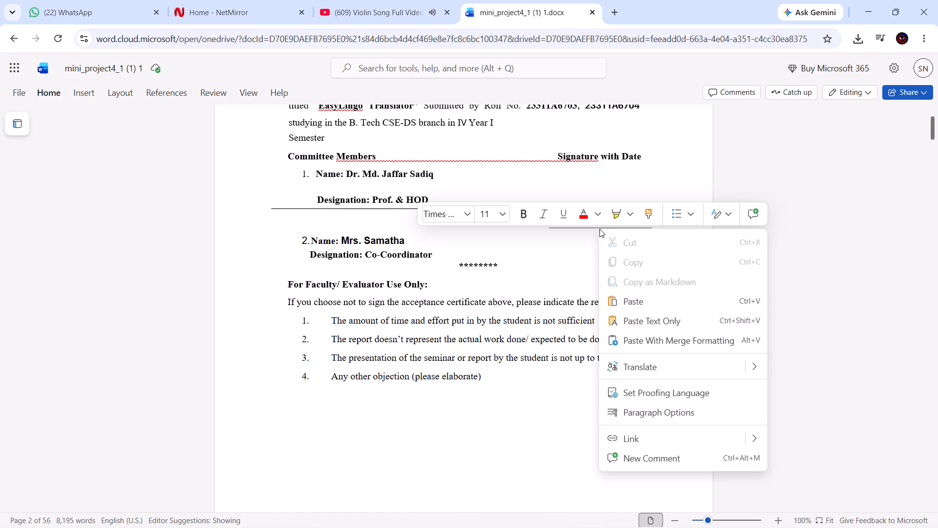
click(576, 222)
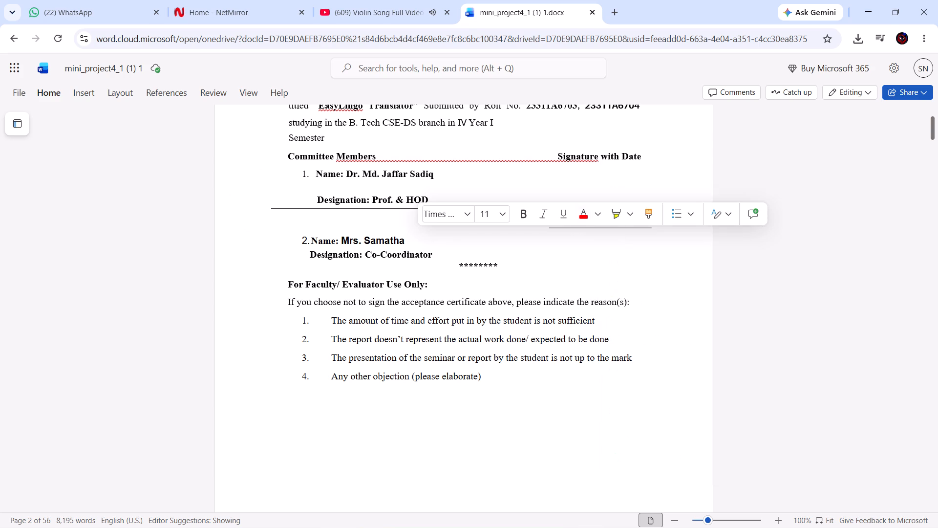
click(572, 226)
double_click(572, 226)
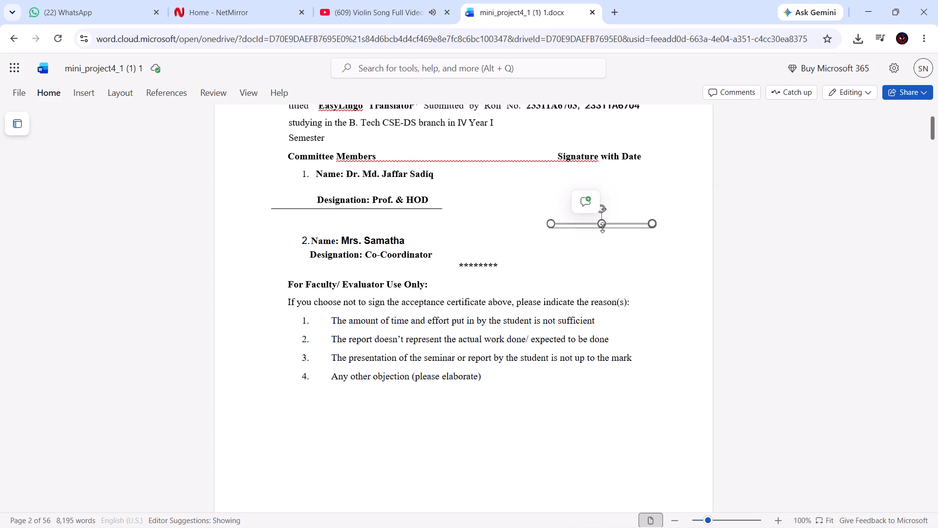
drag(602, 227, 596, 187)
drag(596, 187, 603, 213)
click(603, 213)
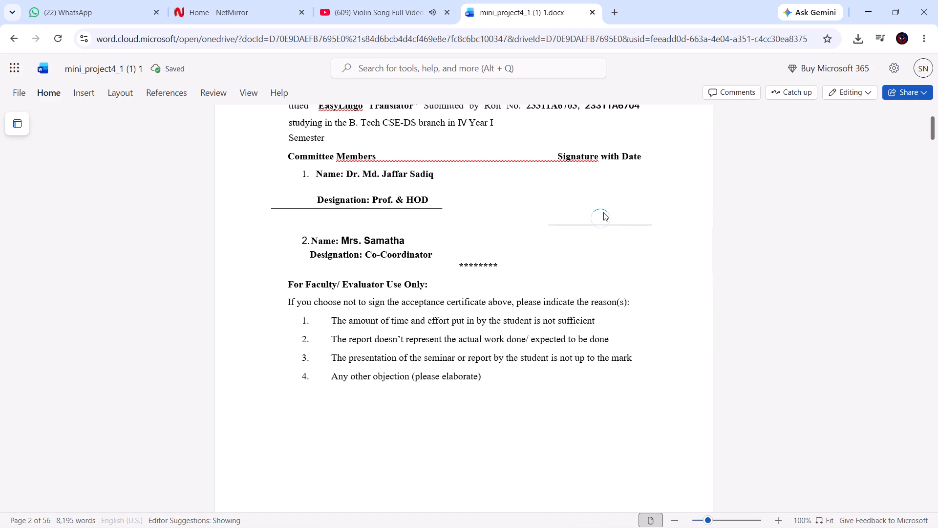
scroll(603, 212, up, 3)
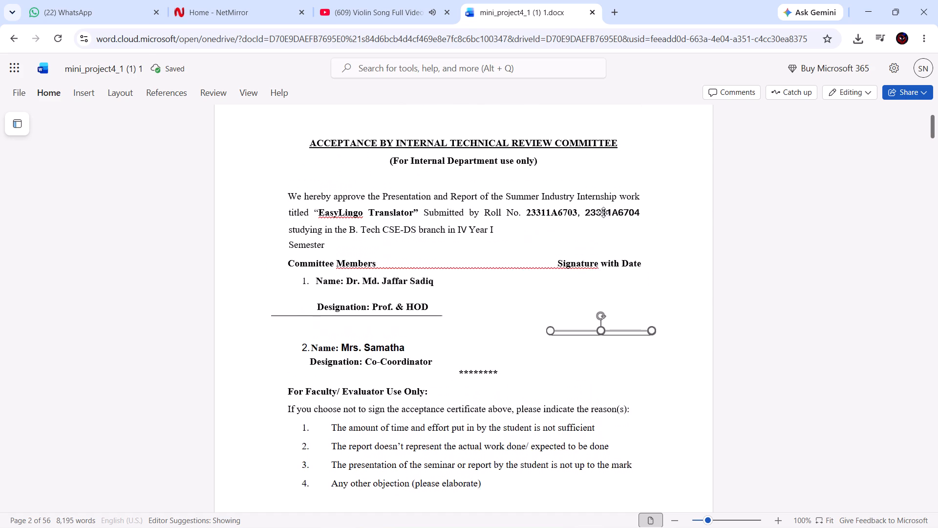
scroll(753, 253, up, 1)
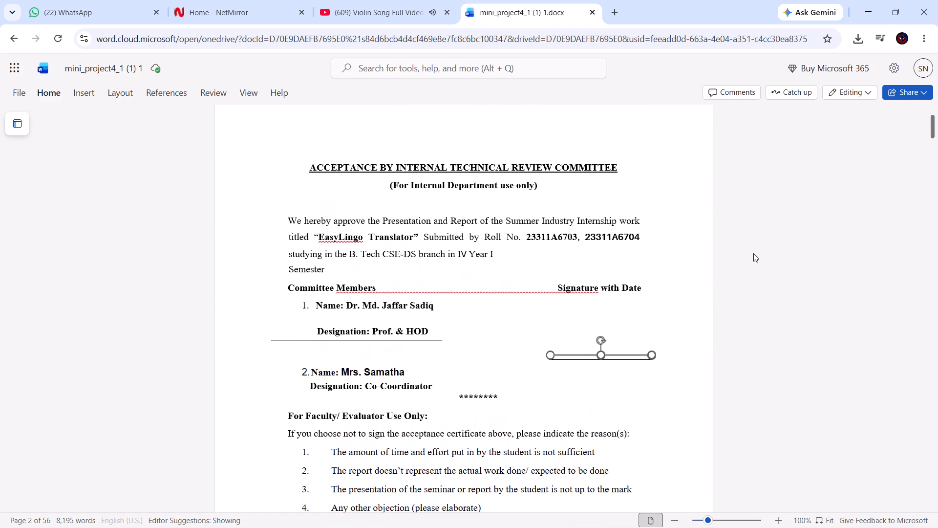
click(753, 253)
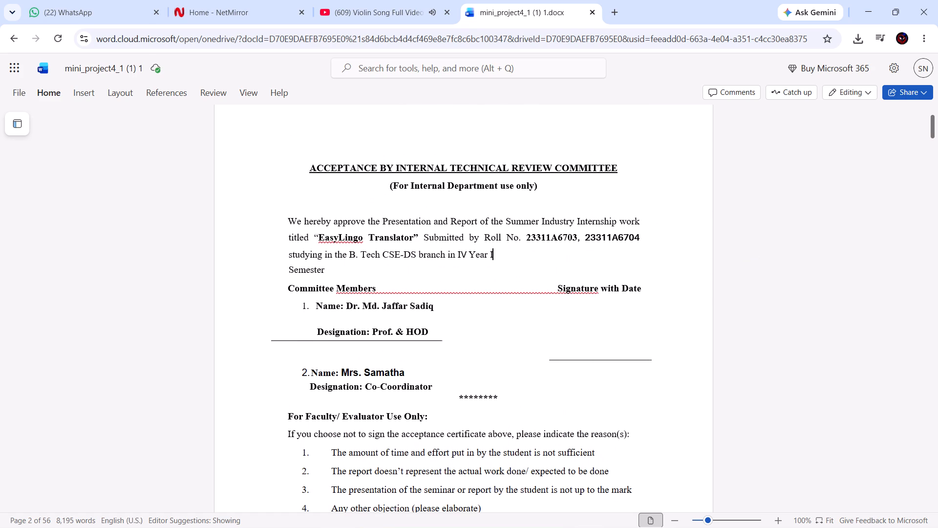
Insert a blank line after "Designation: Prof. & HOD" to separate it from the rule below.
click(441, 331)
key(Return)
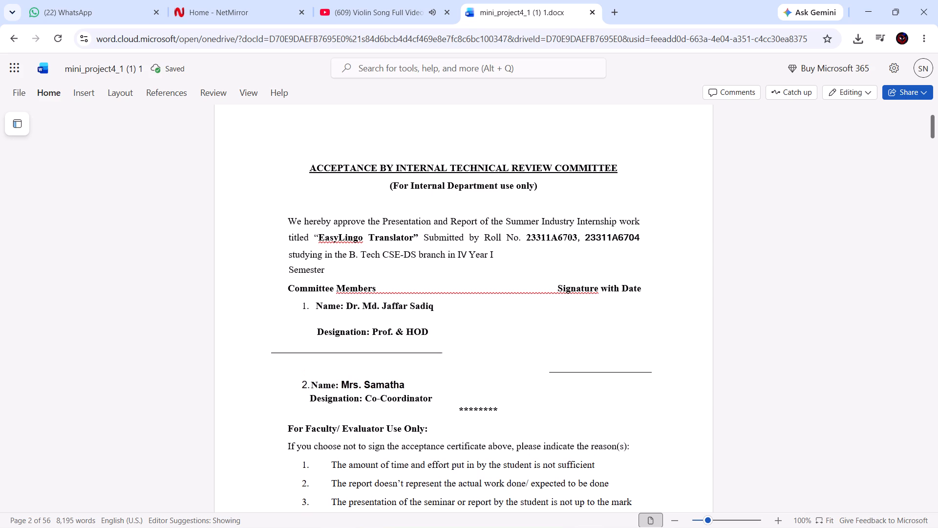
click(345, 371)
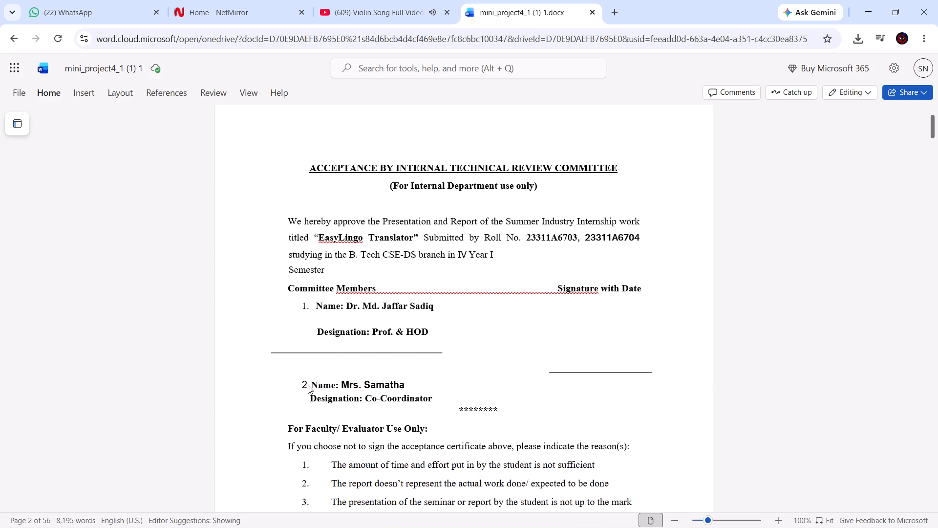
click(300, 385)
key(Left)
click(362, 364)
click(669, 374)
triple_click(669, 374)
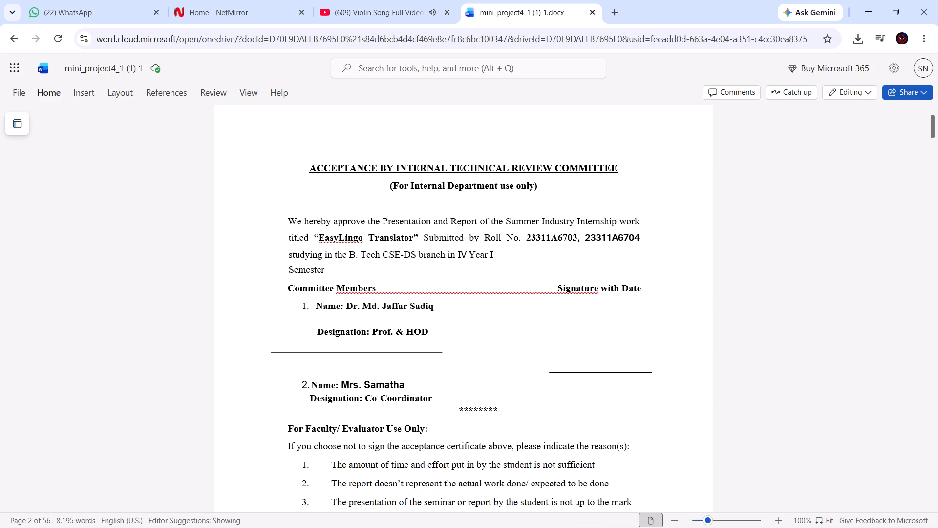
Try to adjust the signature line under "Signature with Date" by entering backslashes in the text beside it.
double_click(669, 374)
key(Up)
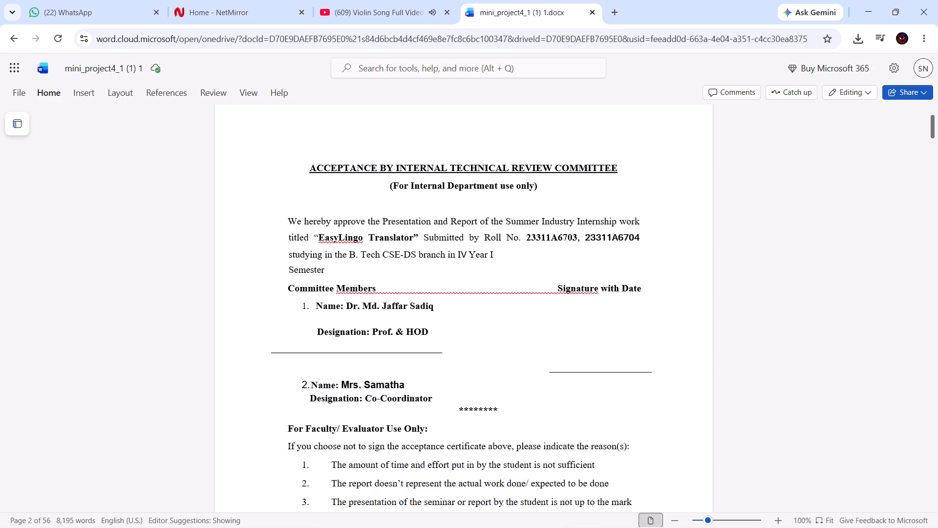
click(669, 374)
double_click(669, 374)
key(Up)
key(Left)
key(Left)
key(Left)
key(Right)
key(Right)
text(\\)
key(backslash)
Collapse the heading section containing the asterisk row beneath "Designation: Co-Coordinator".
right_click(264, 399)
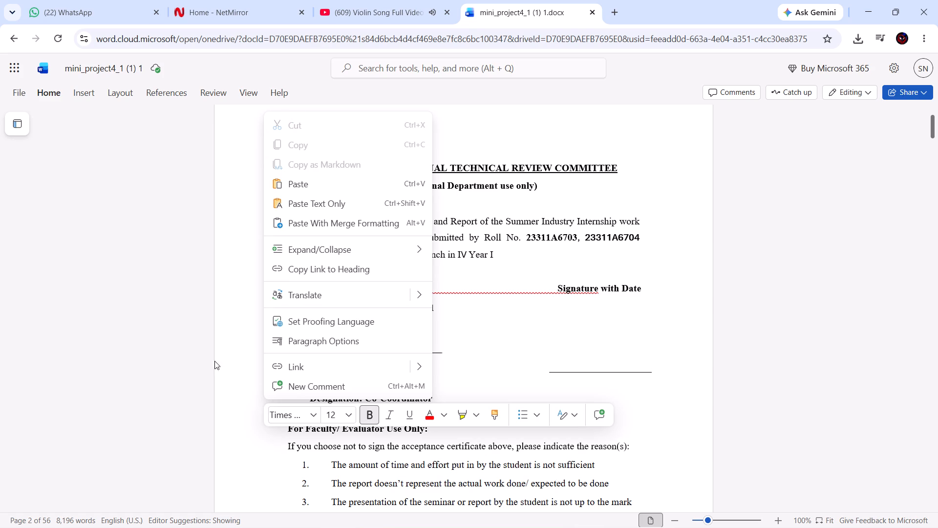
click(215, 391)
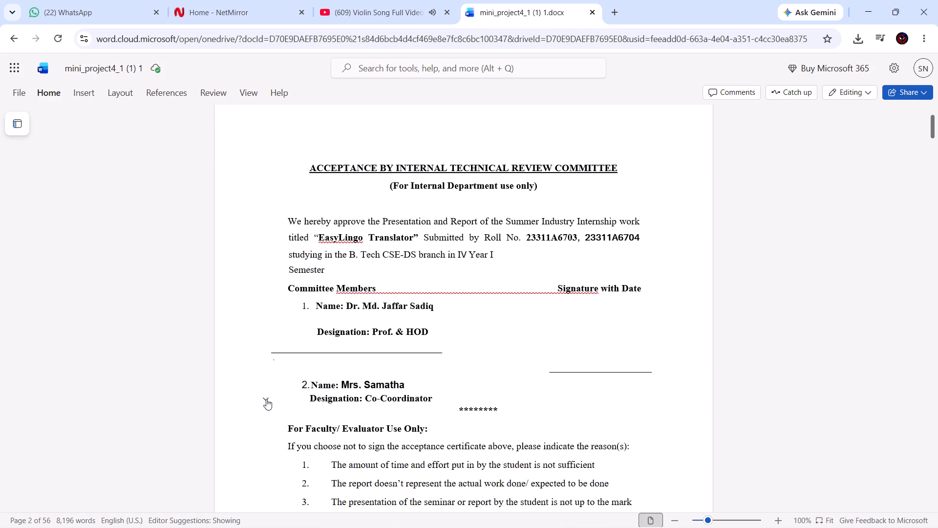
drag(270, 399, 264, 400)
drag(264, 400, 252, 396)
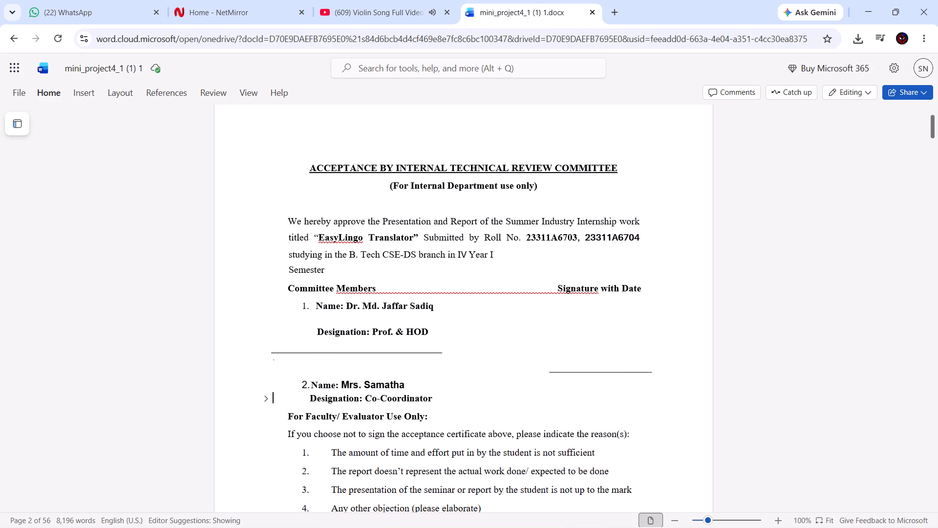
drag(252, 396, 266, 405)
click(266, 402)
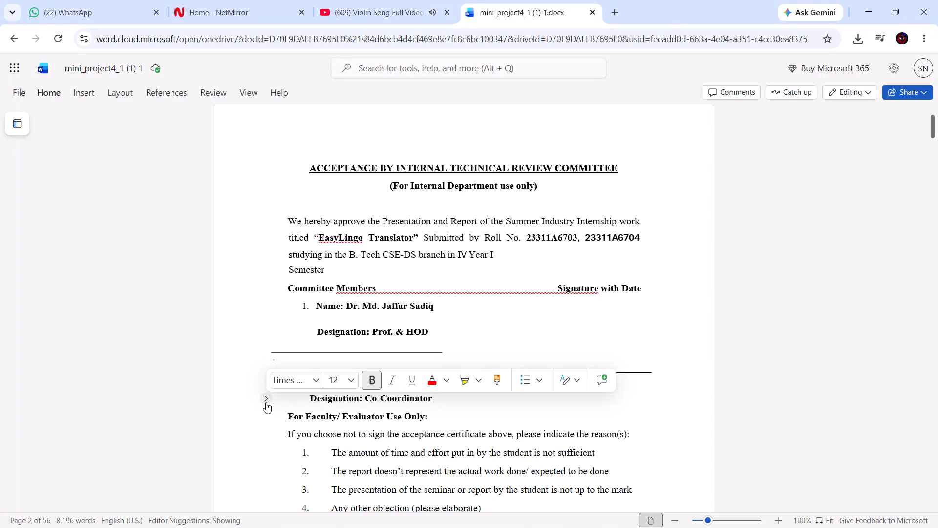
Expand the collapsed content under the "Designation: Co-Coordinator" line.
click(266, 402)
click(266, 402)
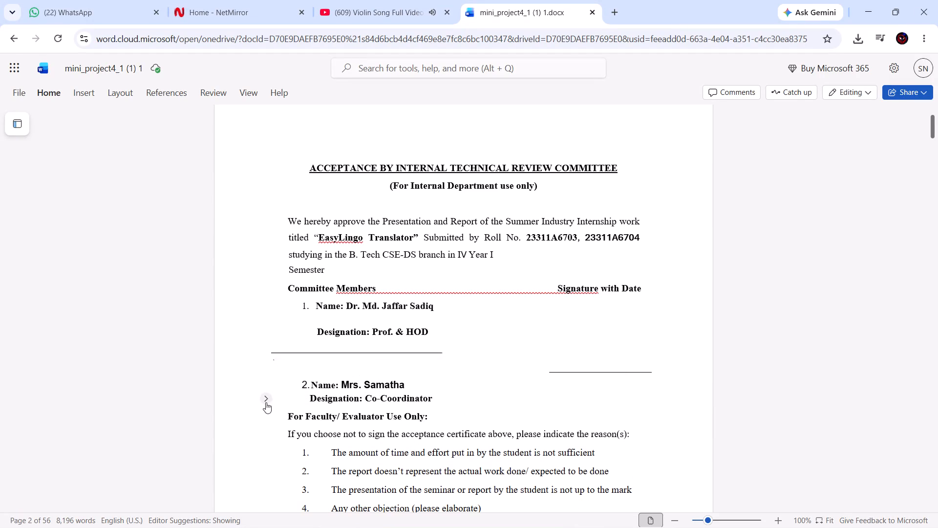
click(879, 386)
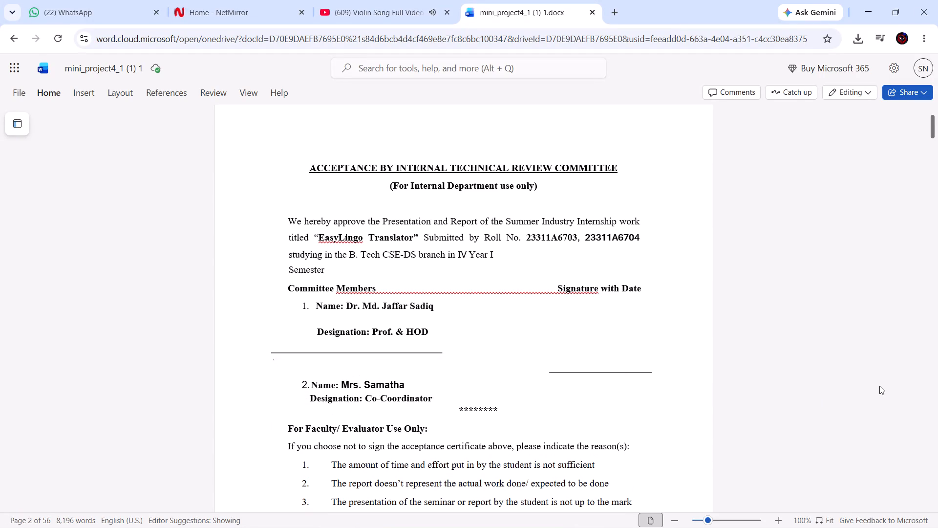
Switch to the reference PDF and examine its acceptance, certificate, acknowledgement, abstract, contents and list of figures pages, up to the Introduction.
scroll(879, 386, up, 5)
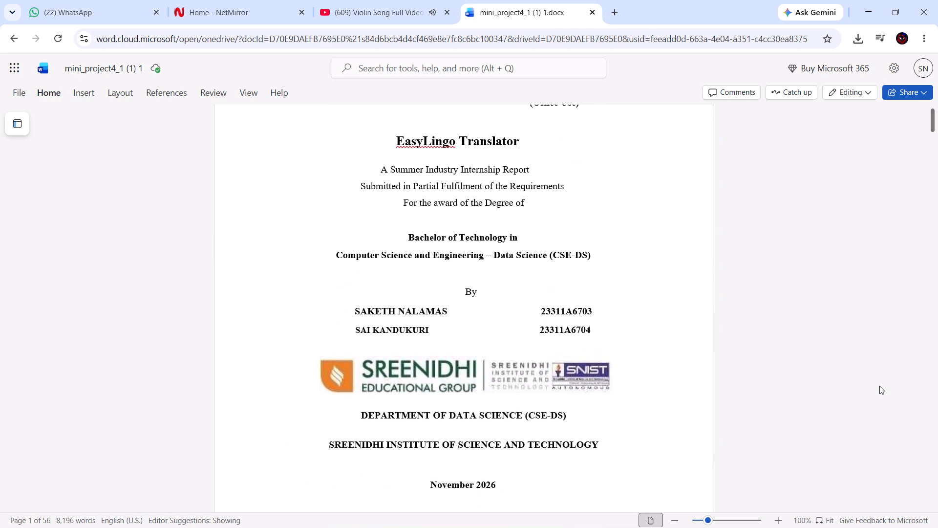
scroll(879, 386, down, 1)
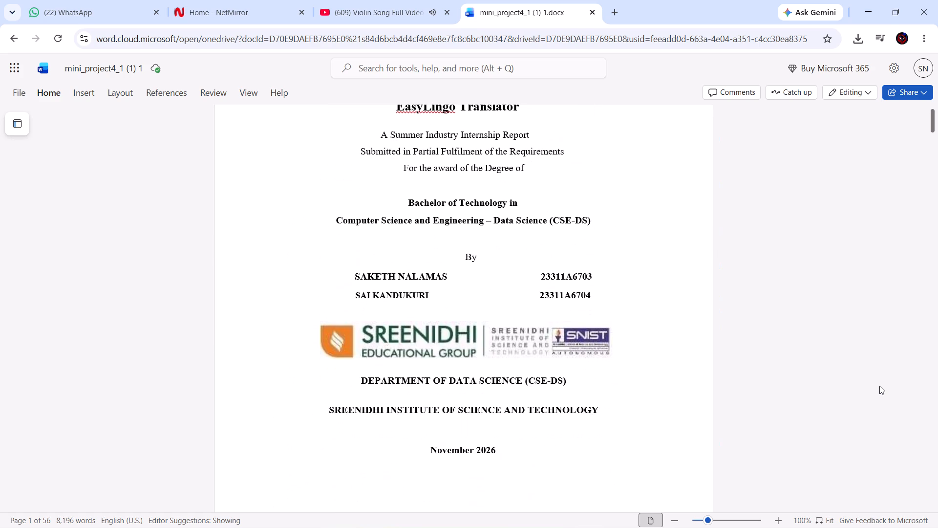
scroll(879, 386, up, 3)
scroll(879, 386, down, 5)
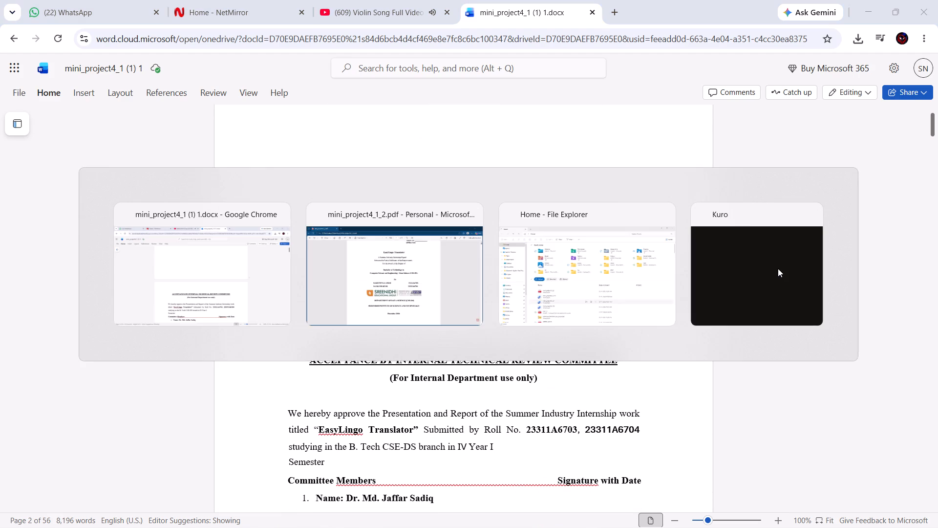
scroll(672, 324, down, 6)
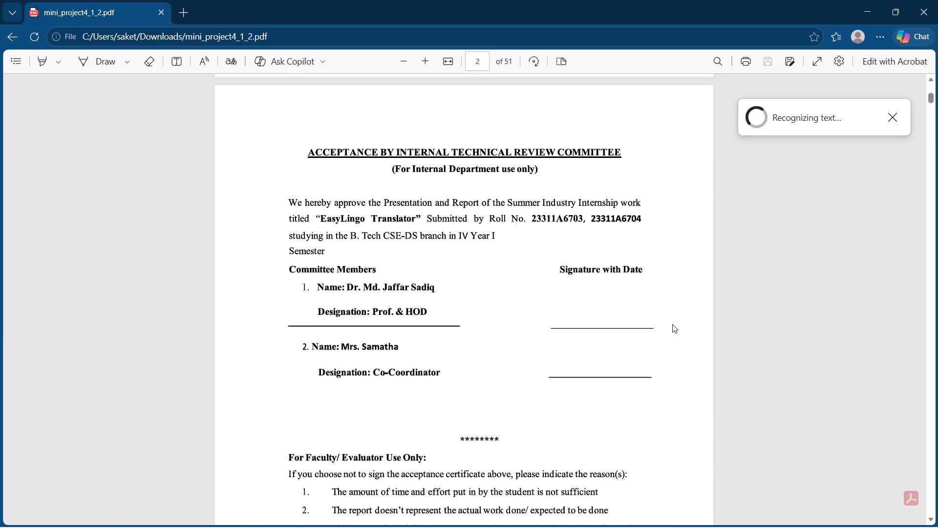
scroll(672, 324, down, 3)
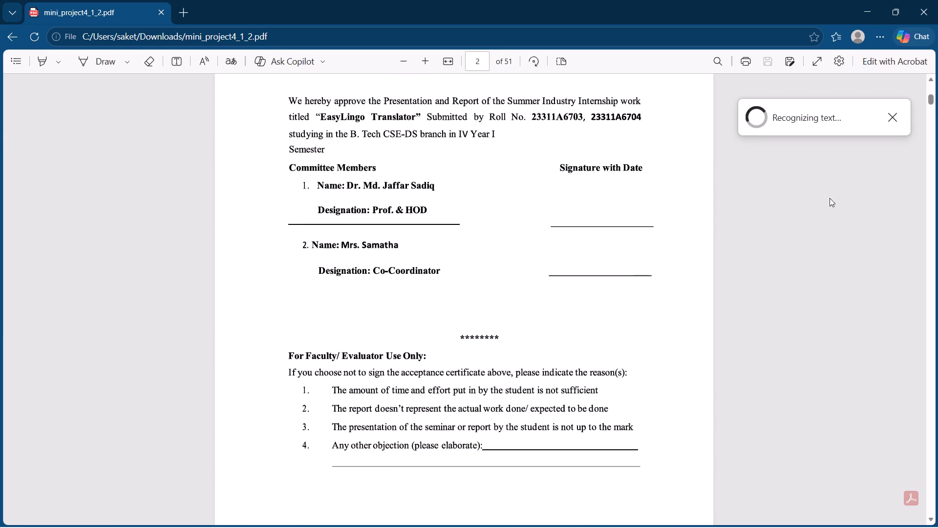
click(894, 121)
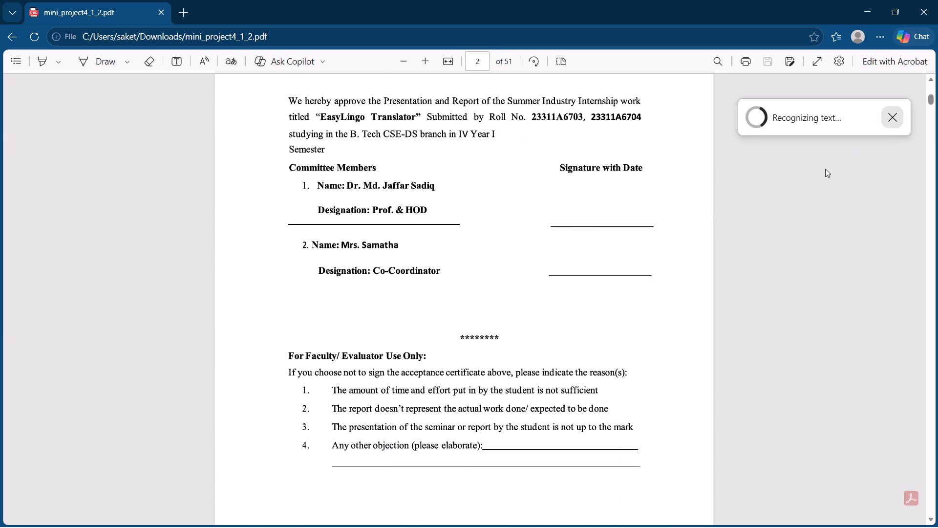
scroll(683, 233, down, 9)
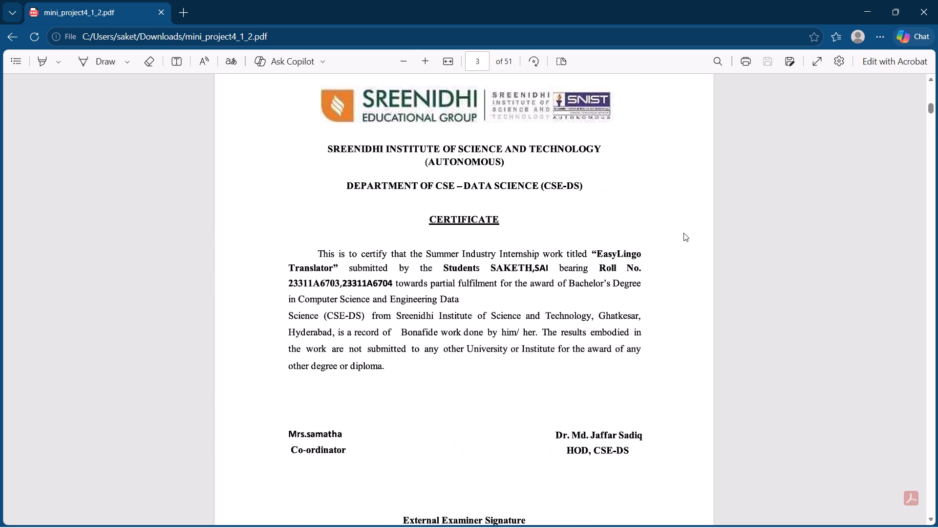
scroll(683, 233, down, 8)
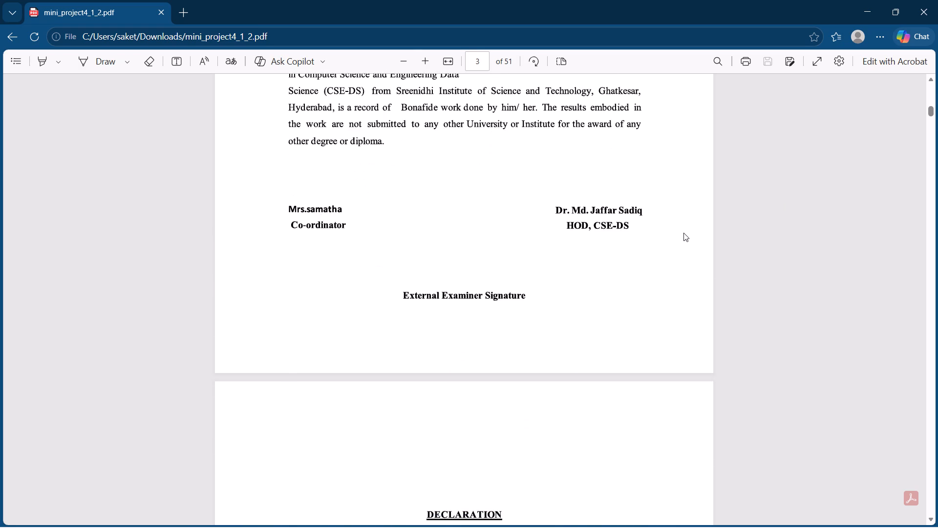
scroll(683, 233, down, 9)
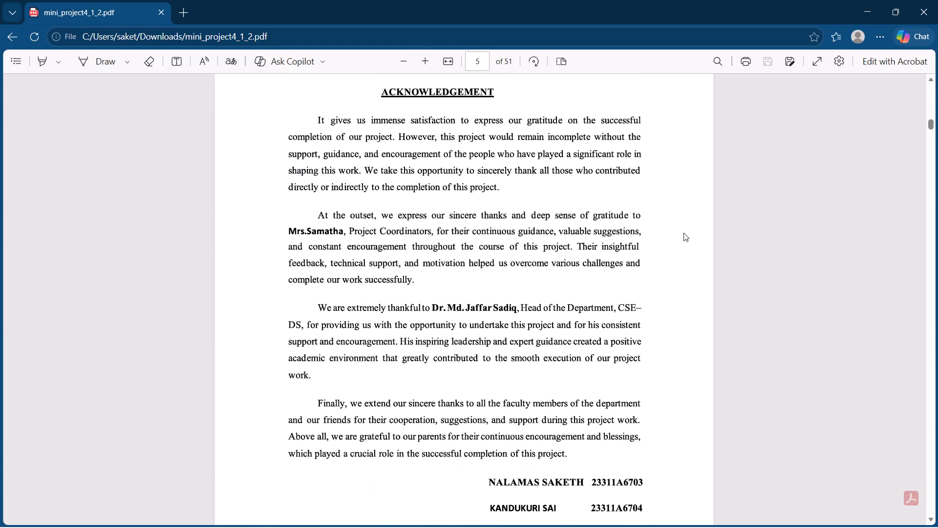
scroll(683, 233, down, 12)
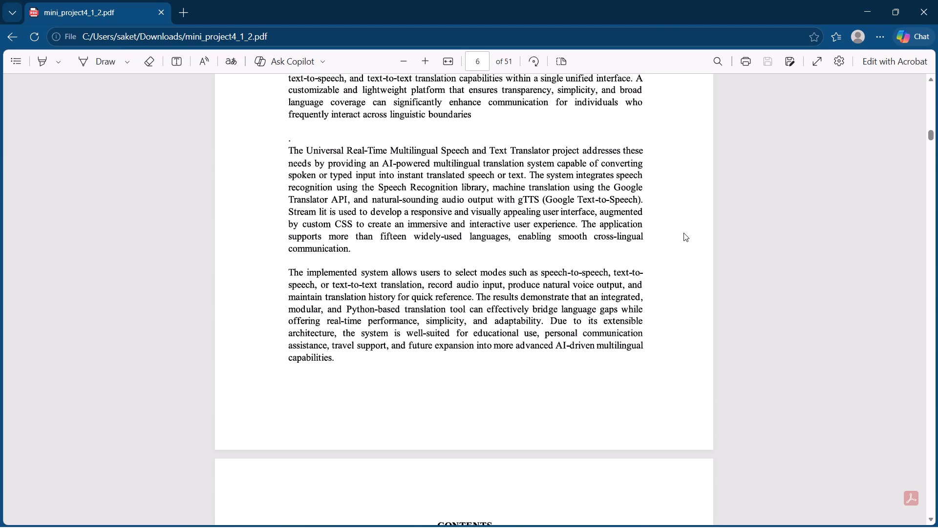
scroll(683, 233, down, 2)
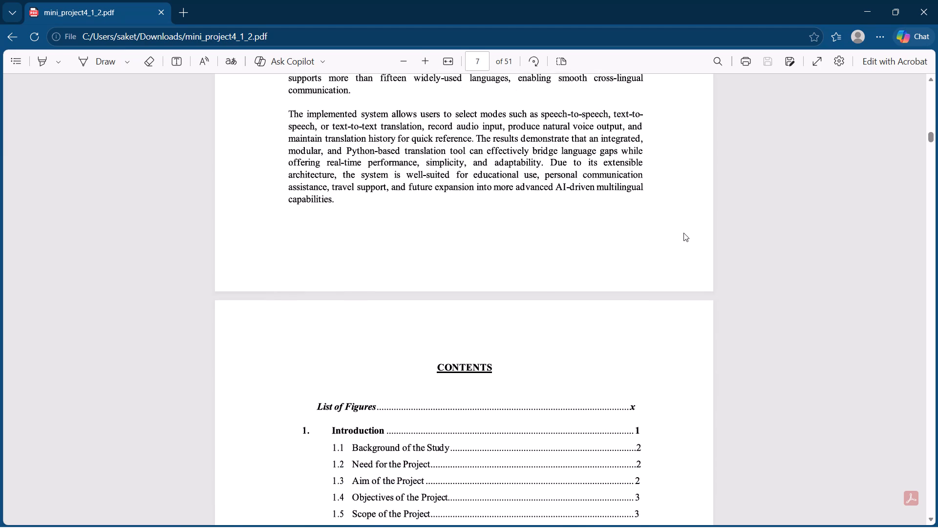
scroll(683, 233, down, 3)
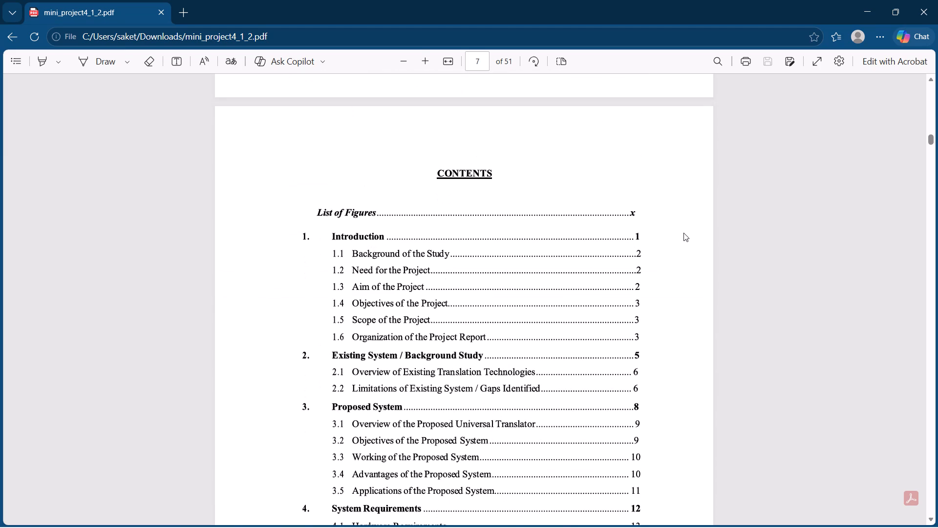
scroll(683, 233, down, 3)
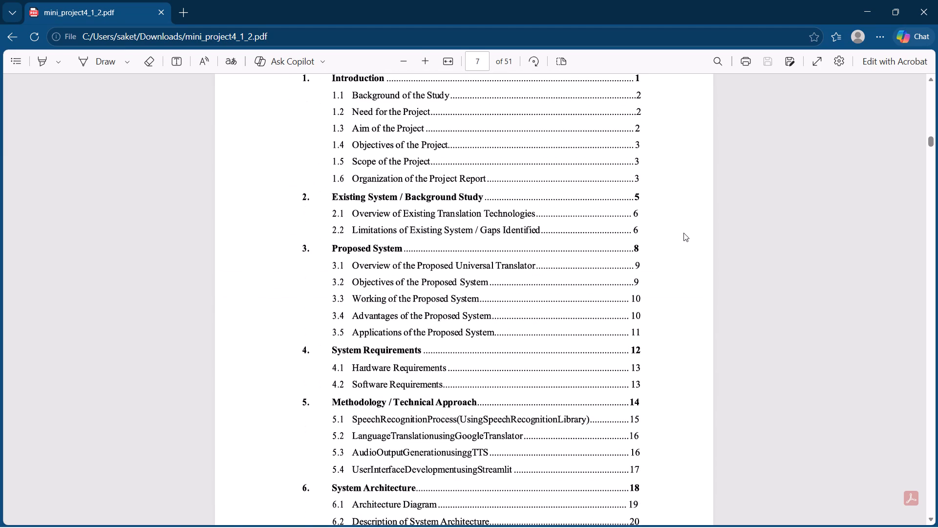
scroll(683, 233, down, 2)
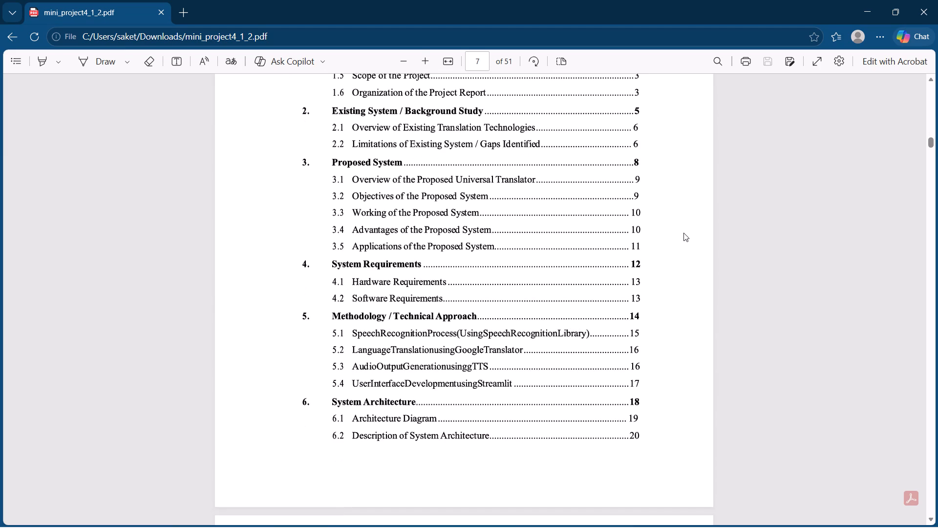
scroll(683, 233, down, 10)
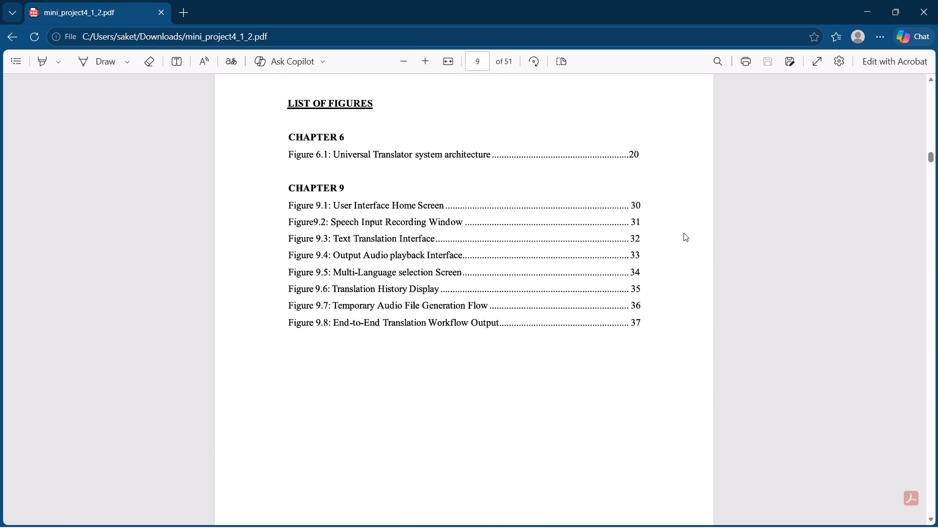
scroll(683, 233, down, 12)
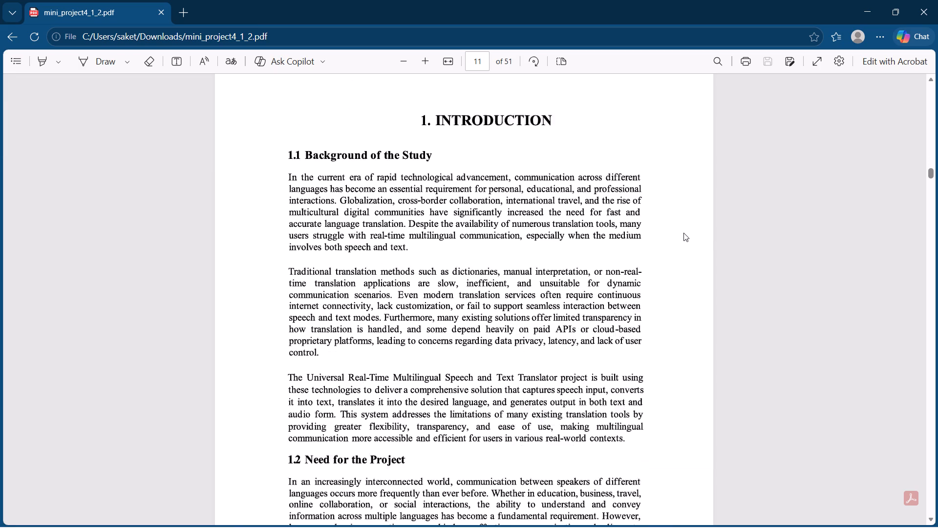
scroll(683, 233, up, 19)
scroll(683, 233, up, 17)
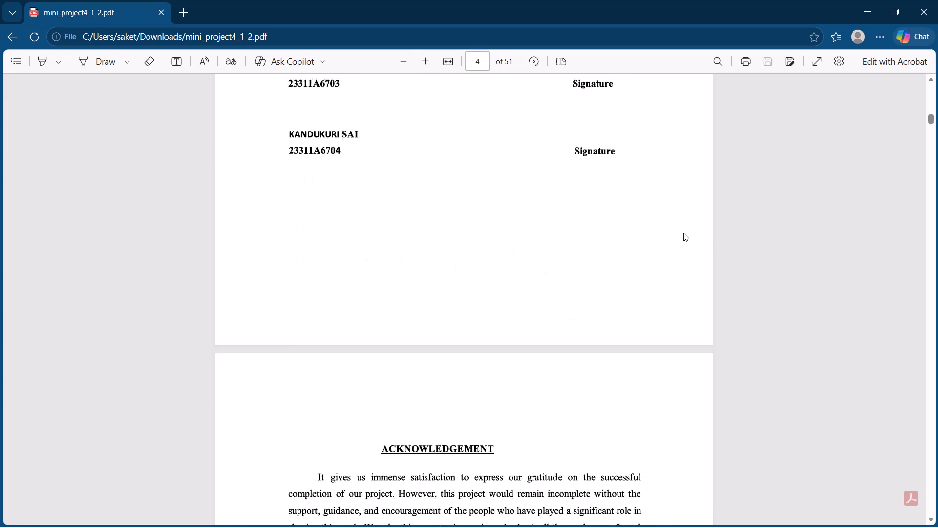
scroll(683, 233, up, 16)
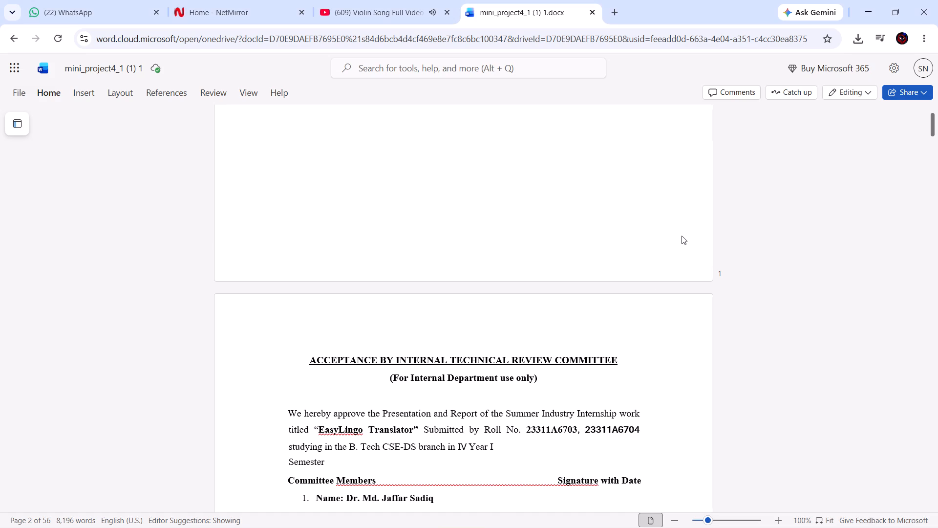
Return to the edited report in Chrome, check its acceptance page against the PDF, and close the document.
scroll(647, 302, down, 3)
scroll(743, 350, down, 4)
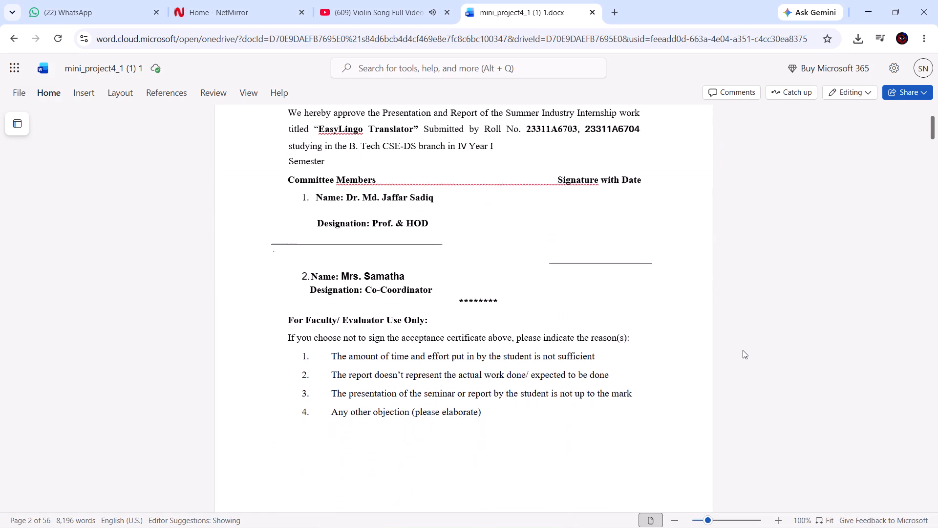
scroll(743, 350, down, 4)
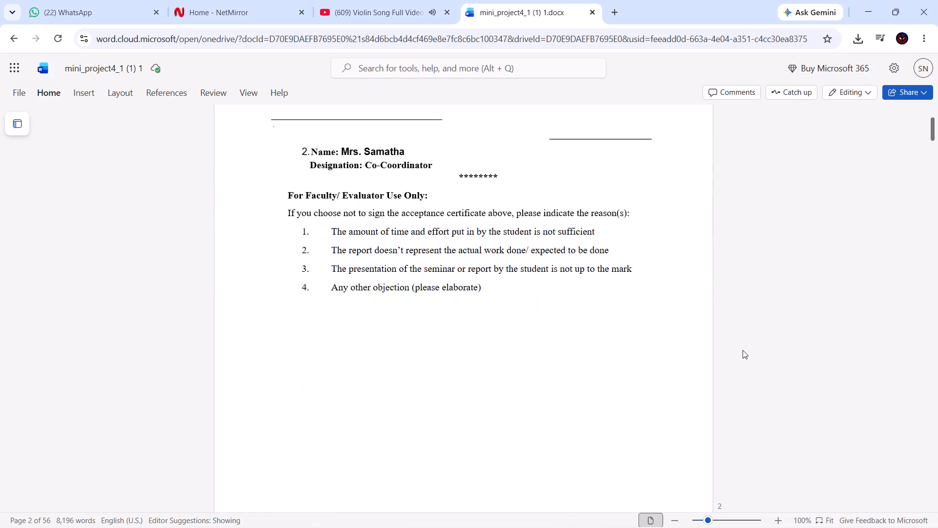
click(591, 10)
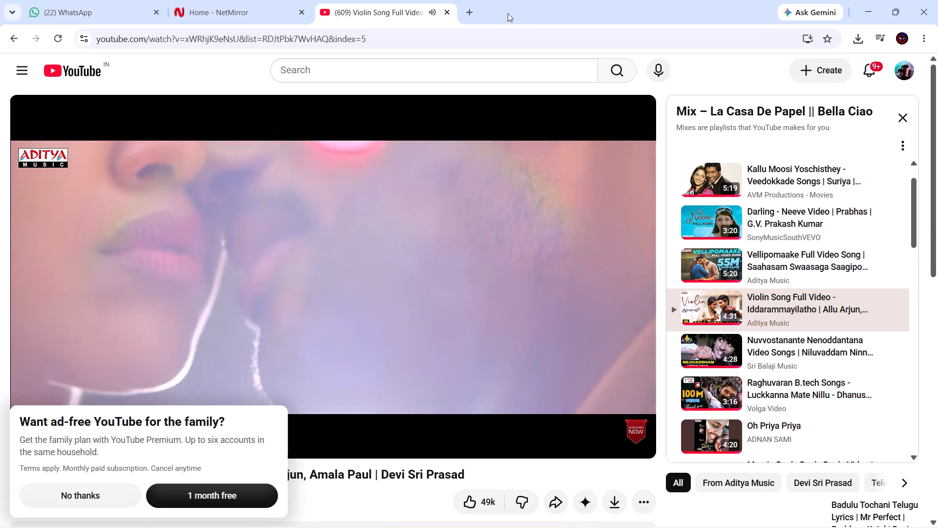
Open Word for the web in a new tab and upload mini_project4_1 (1) from Downloads as a fresh copy.
click(473, 7)
text(wo)
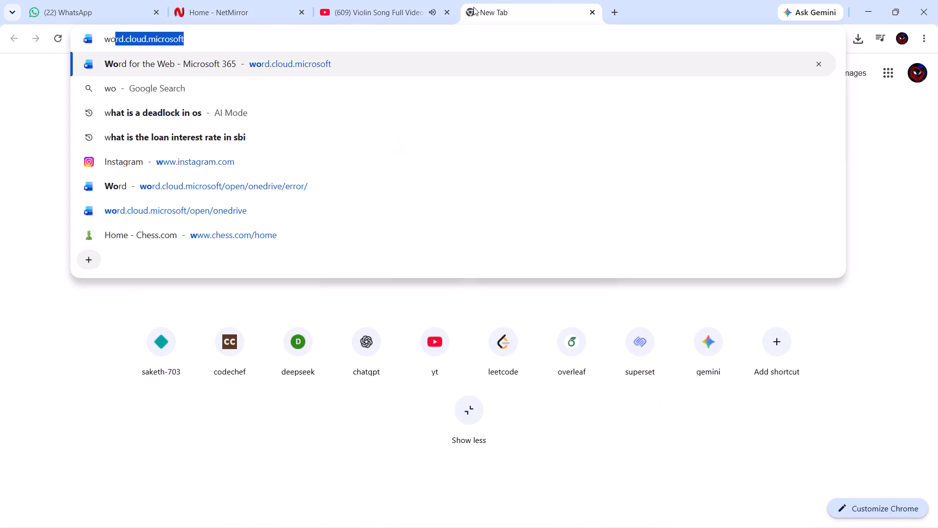
key(Return)
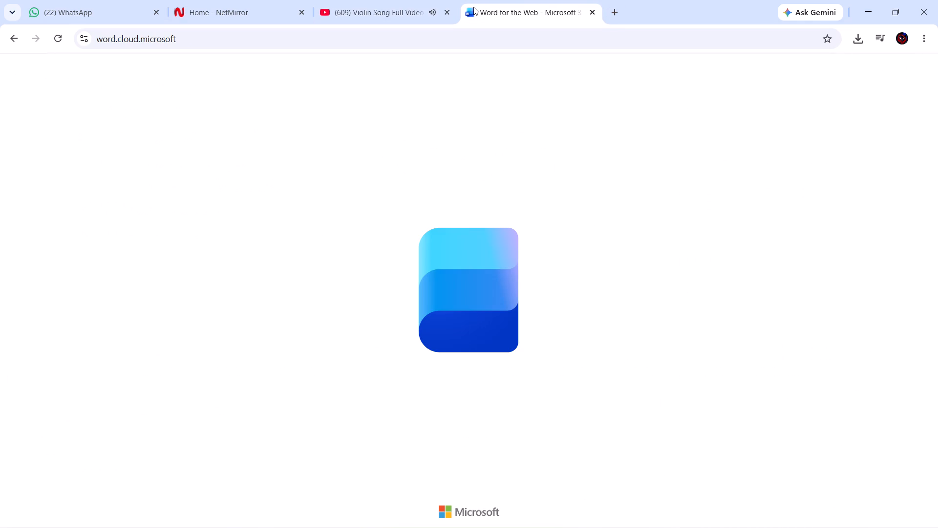
click(234, 177)
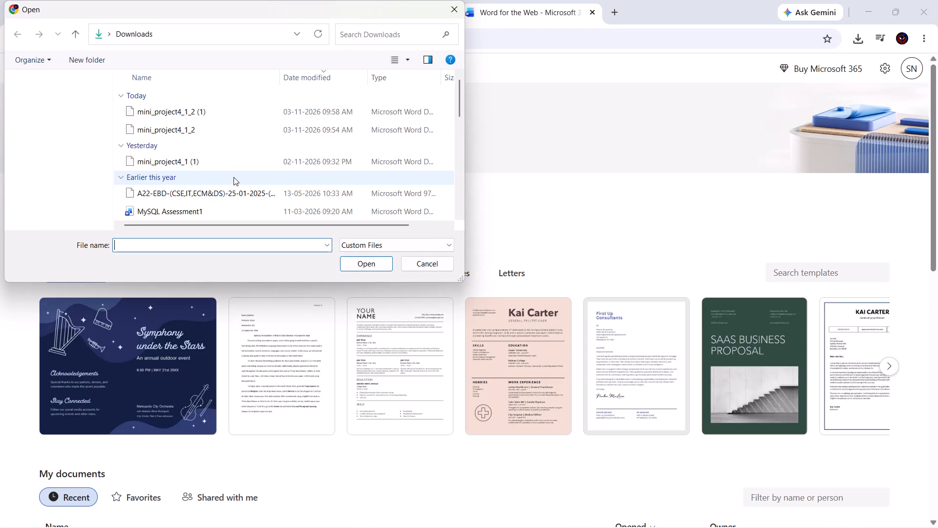
click(227, 156)
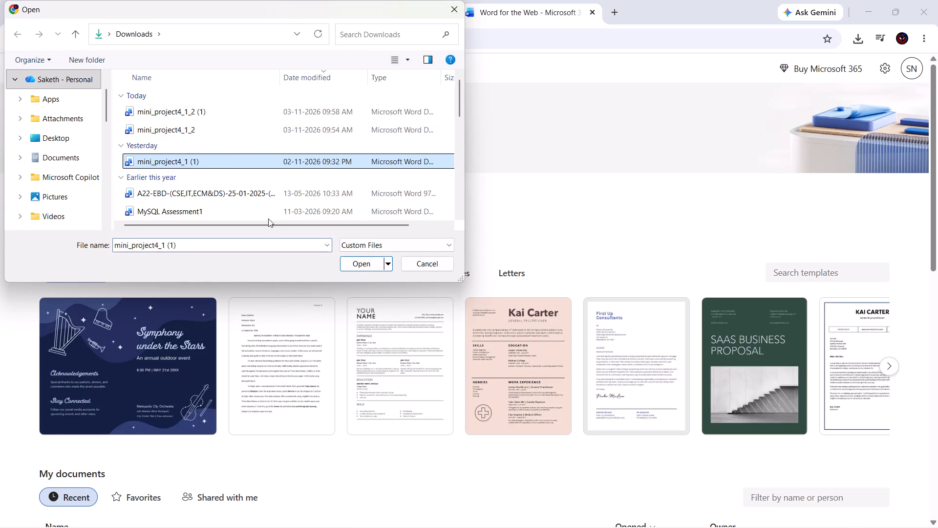
click(356, 266)
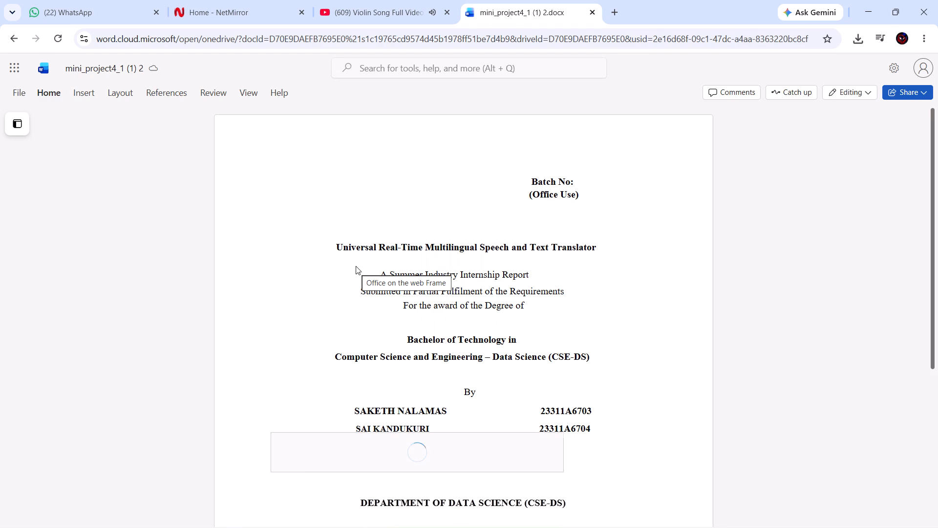
Cut the line drawing in front of "Designation: Co-Coordinator" on the acceptance page.
scroll(783, 226, down, 7)
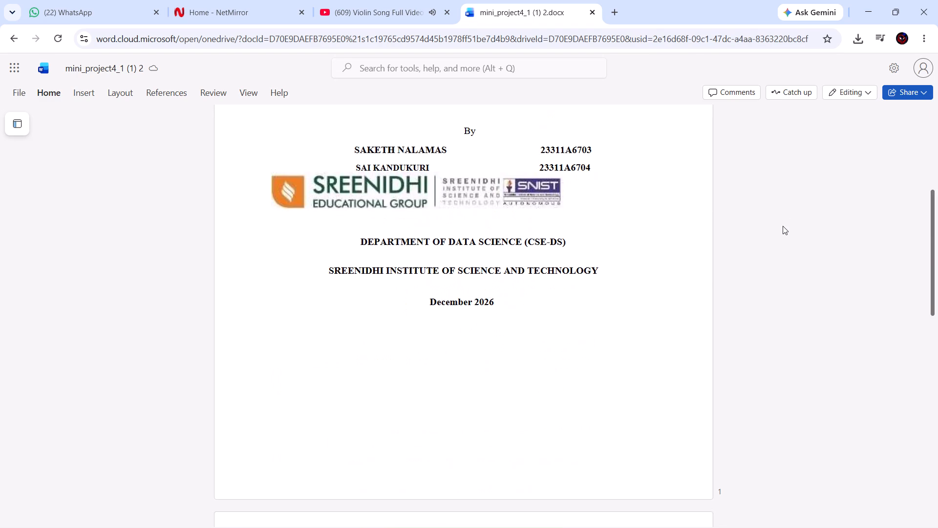
scroll(783, 226, down, 7)
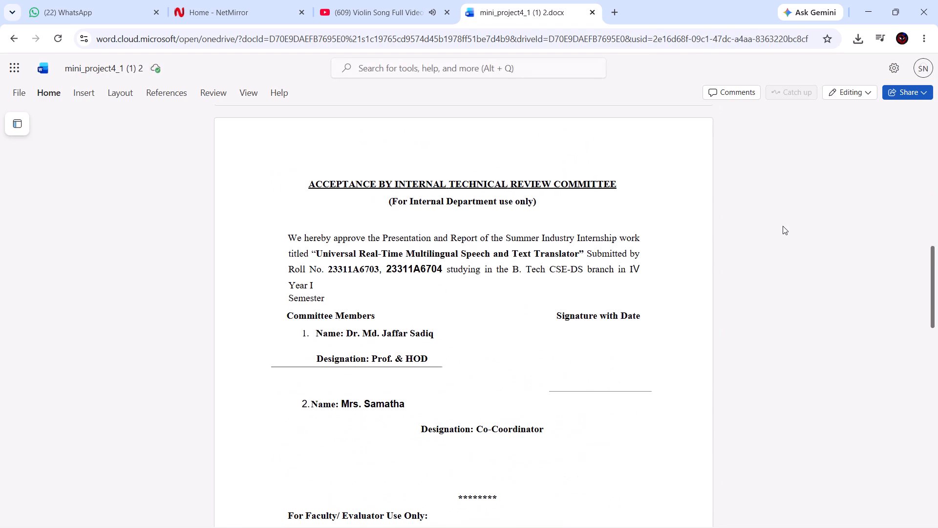
scroll(783, 226, down, 1)
click(375, 345)
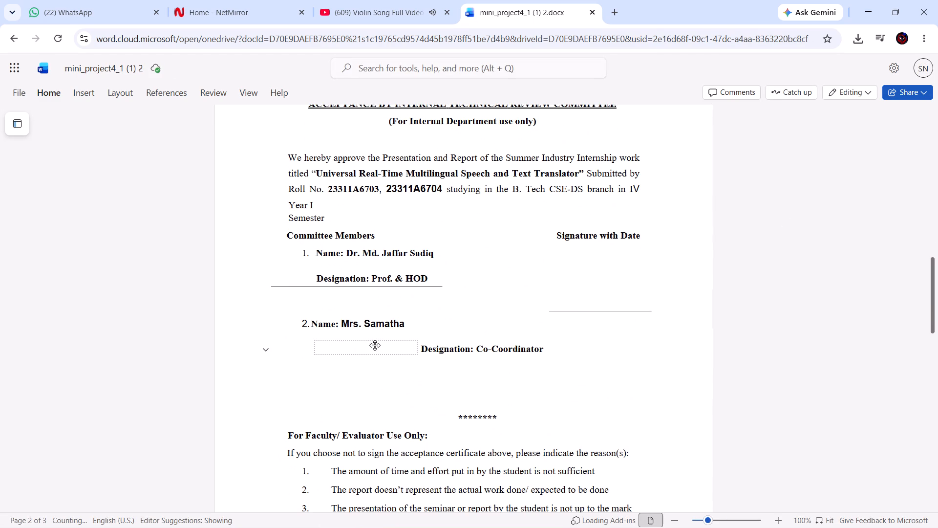
click(400, 354)
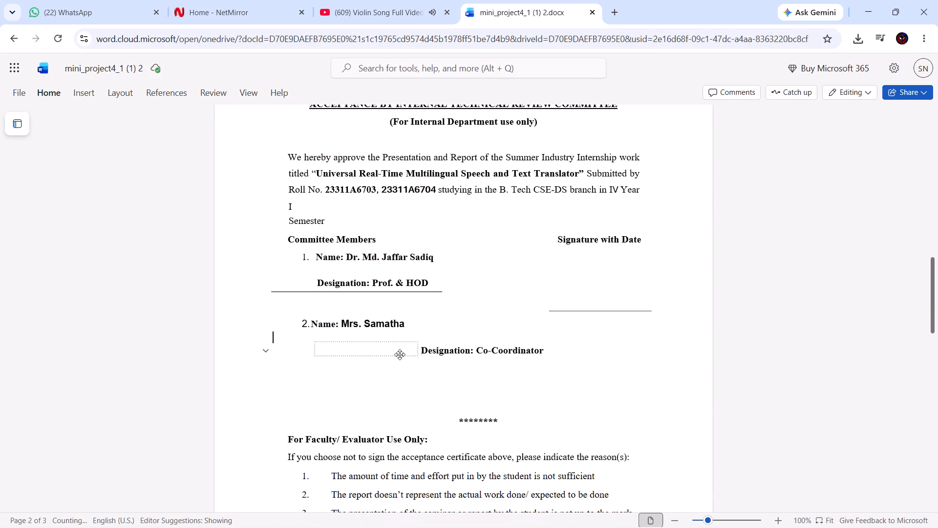
right_click(400, 354)
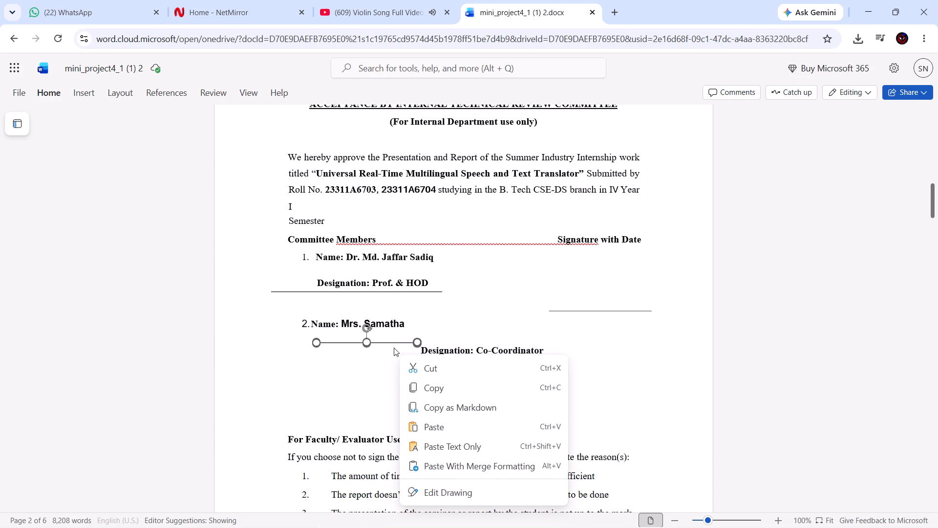
click(394, 348)
drag(394, 348, 322, 347)
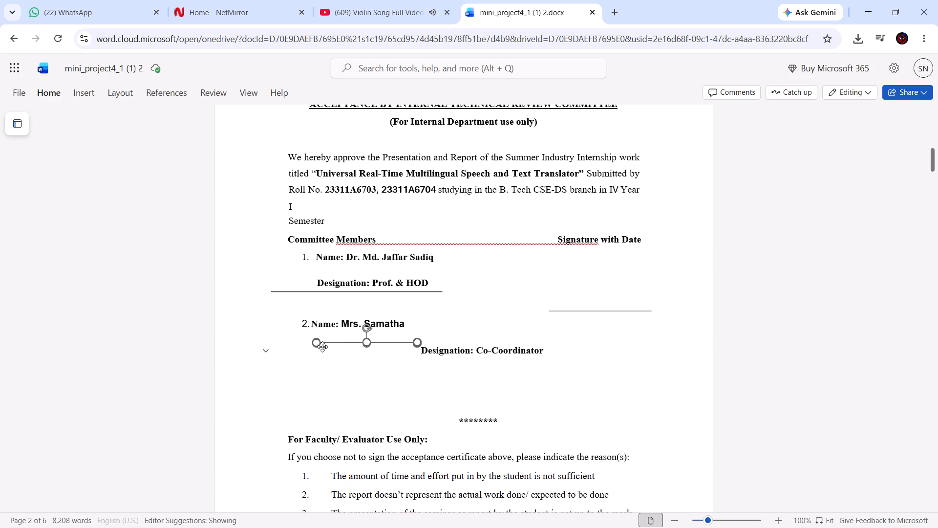
drag(322, 347, 316, 346)
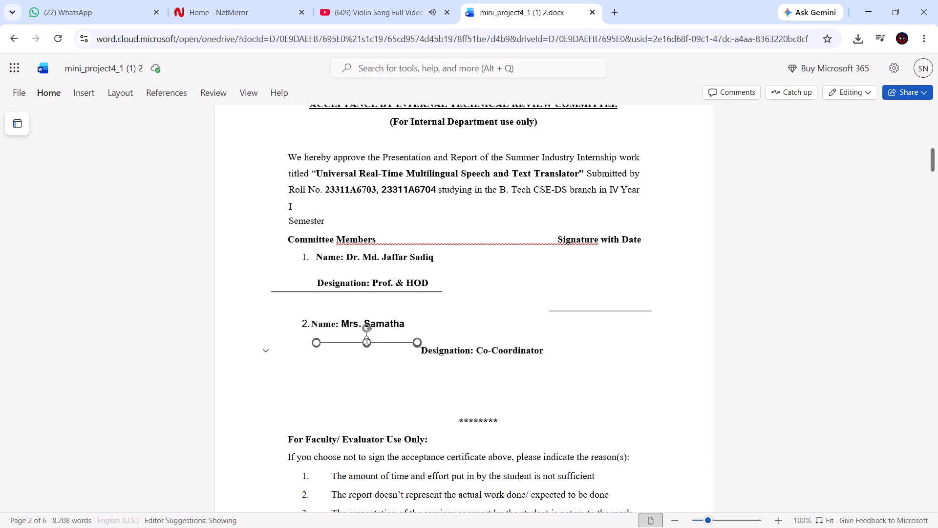
right_click(366, 341)
click(392, 354)
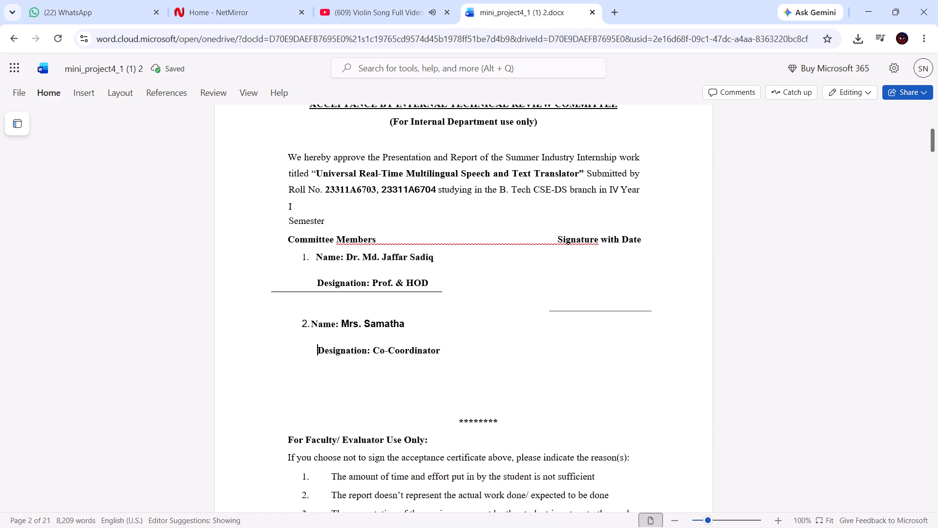
Set the font size of the second committee member's name line to 14.
drag(405, 325, 311, 325)
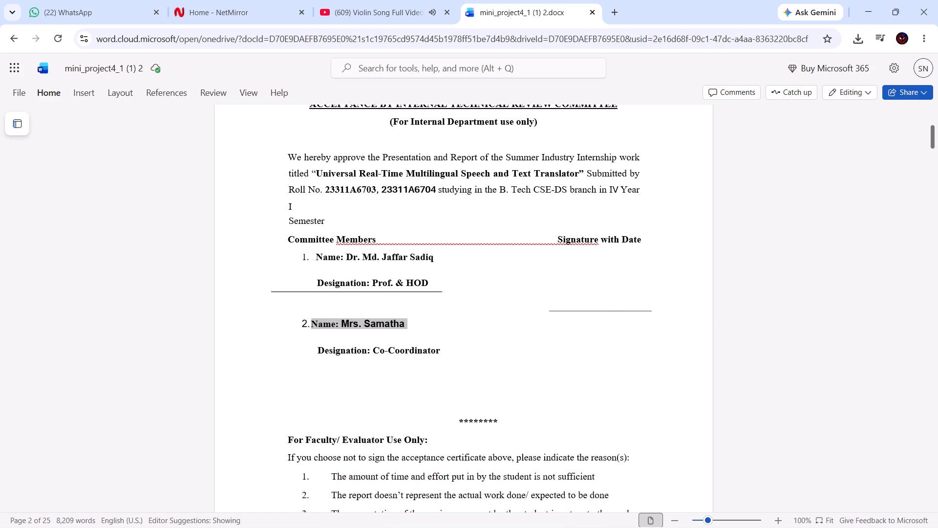
click(391, 301)
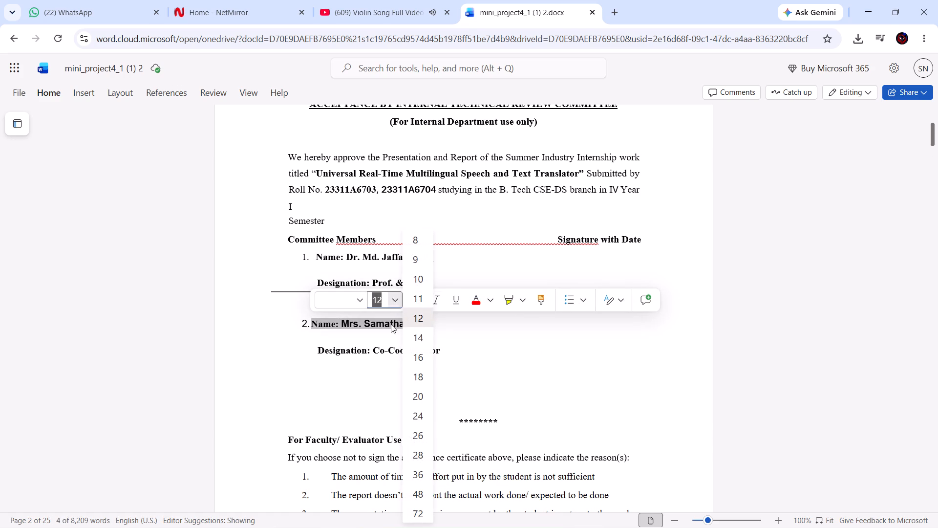
click(418, 340)
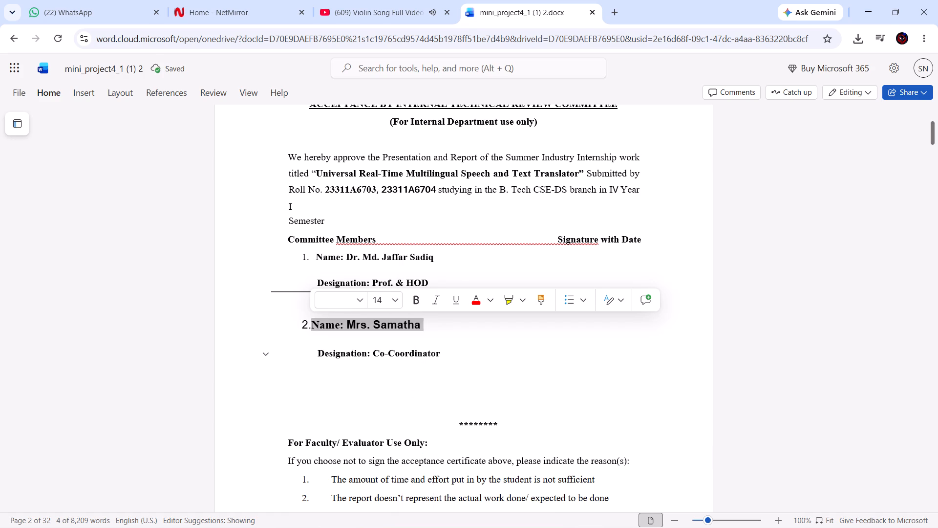
click(449, 354)
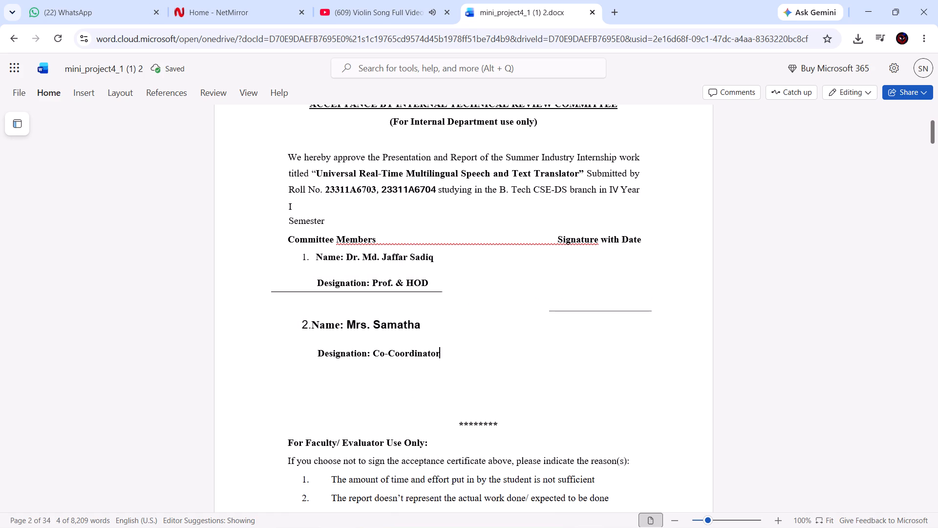
Reselect the second committee member's name line and open its font size choices.
drag(422, 325, 307, 326)
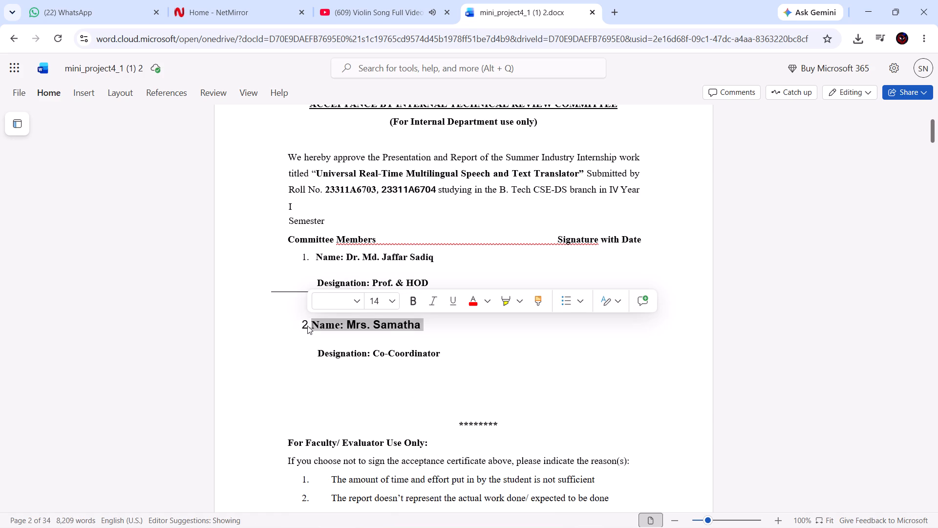
click(387, 300)
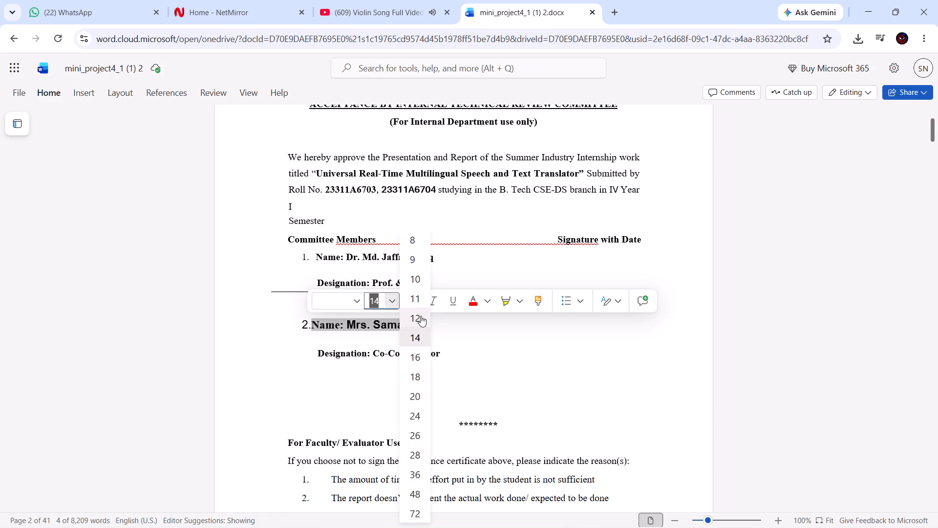
Set the font size of the second committee member's name line on the acceptance page to 12.
click(421, 316)
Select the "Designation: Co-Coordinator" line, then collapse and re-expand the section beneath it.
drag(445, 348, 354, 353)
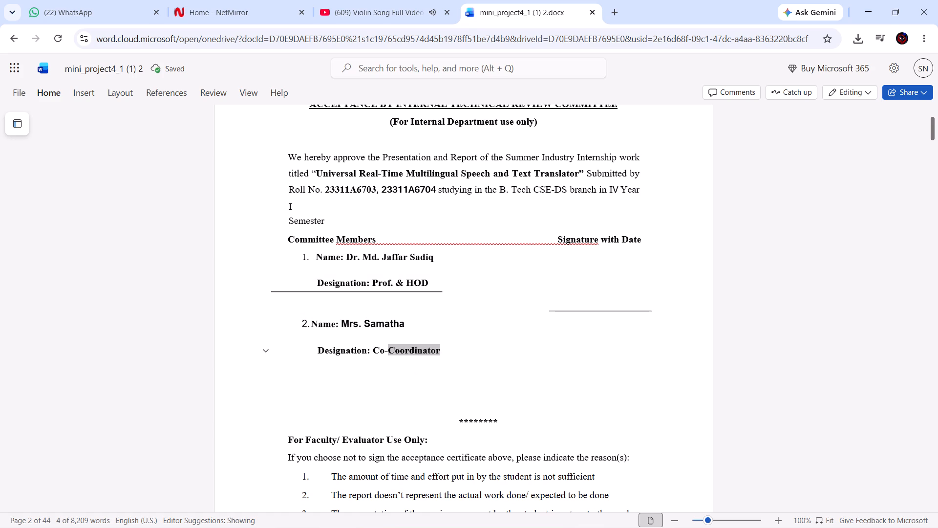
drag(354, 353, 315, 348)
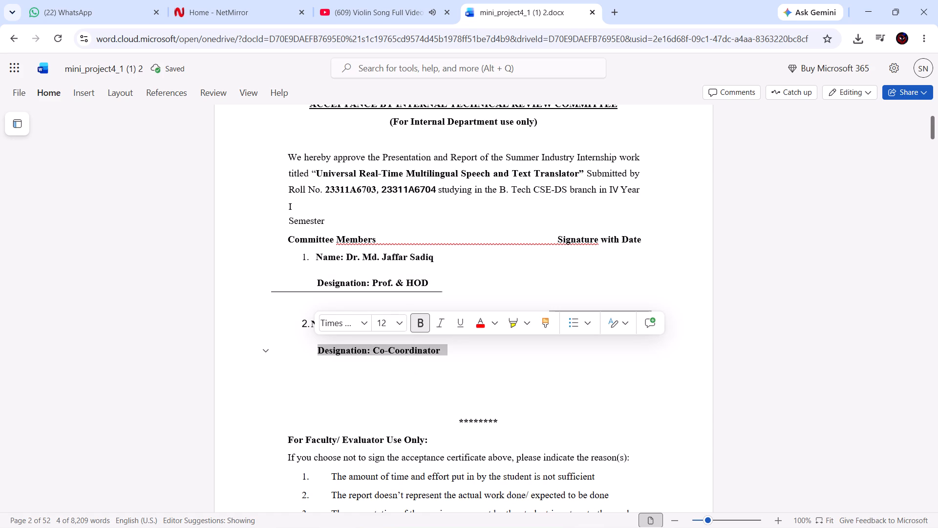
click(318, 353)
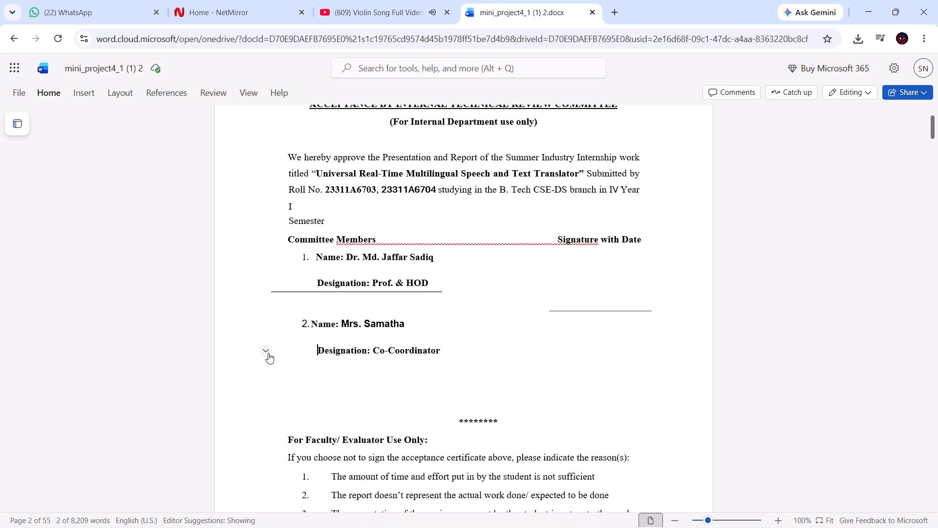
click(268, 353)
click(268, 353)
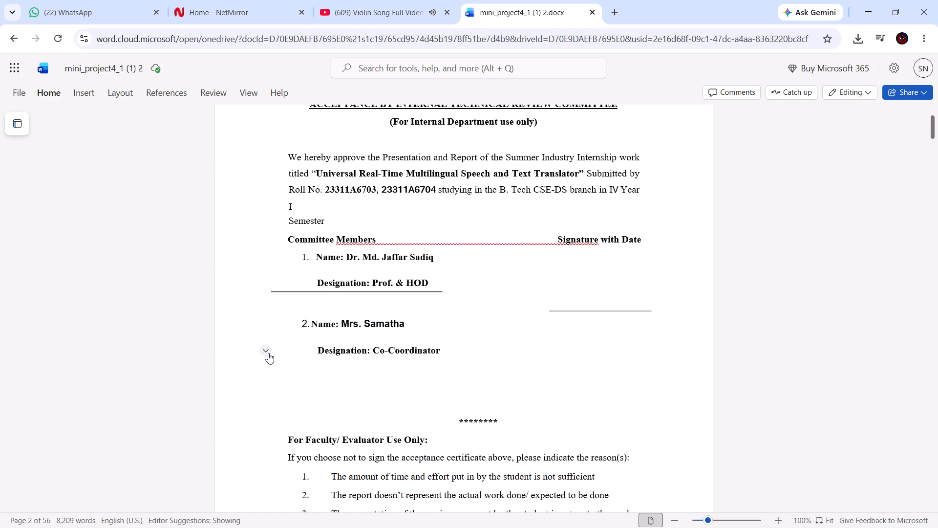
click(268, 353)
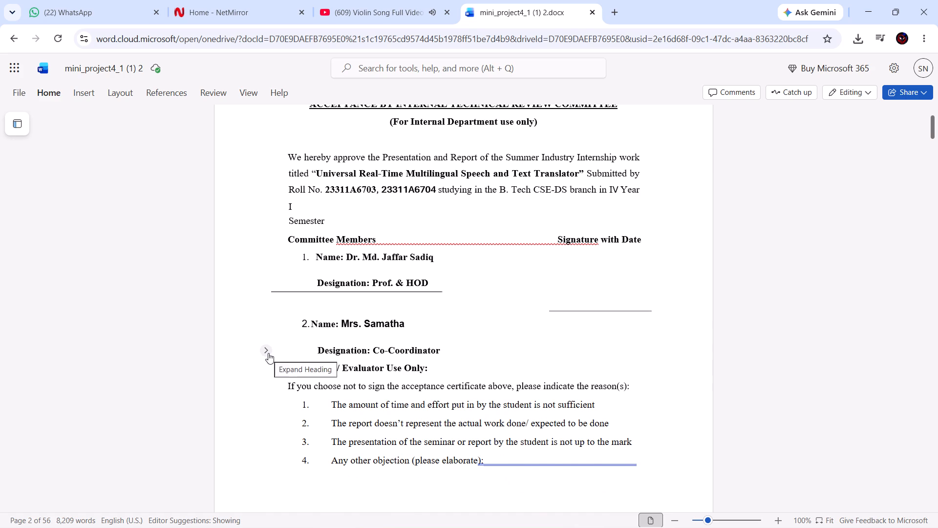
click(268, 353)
Remove two blank lines between "Designation: Co-Coordinator" and the row of asterisks.
click(452, 405)
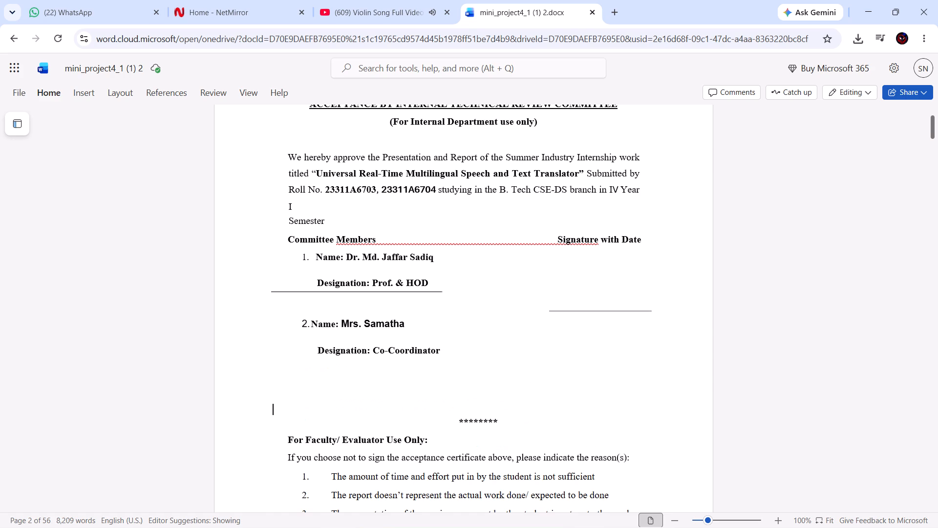
key(BackSpace)
key(BackSpace)
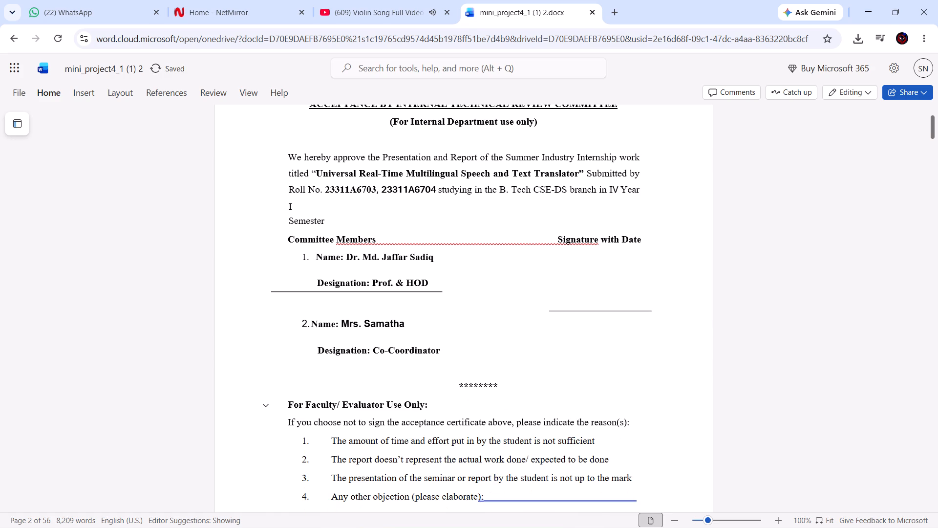
Delete the colon and underline following "Any other objection (please elaborate)" in the evaluator's list of reasons.
scroll(667, 401, down, 2)
click(512, 367)
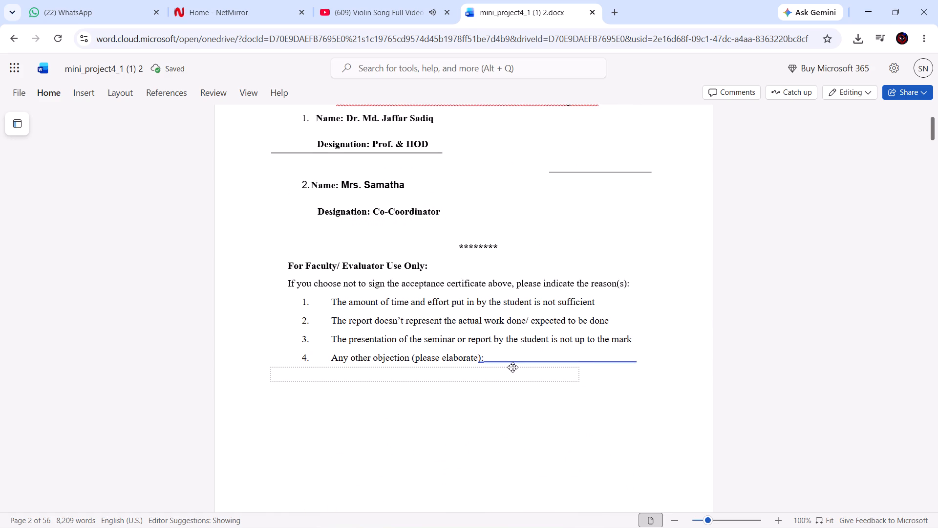
click(515, 361)
key(BackSpace)
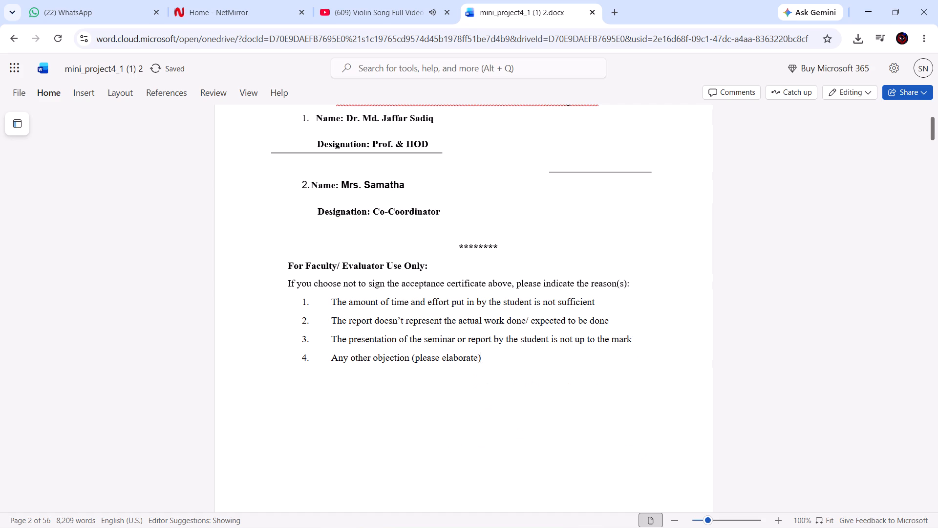
Delete the spacing in front of the short signature line above the second committee member, bringing it back to the margin.
scroll(677, 365, up, 4)
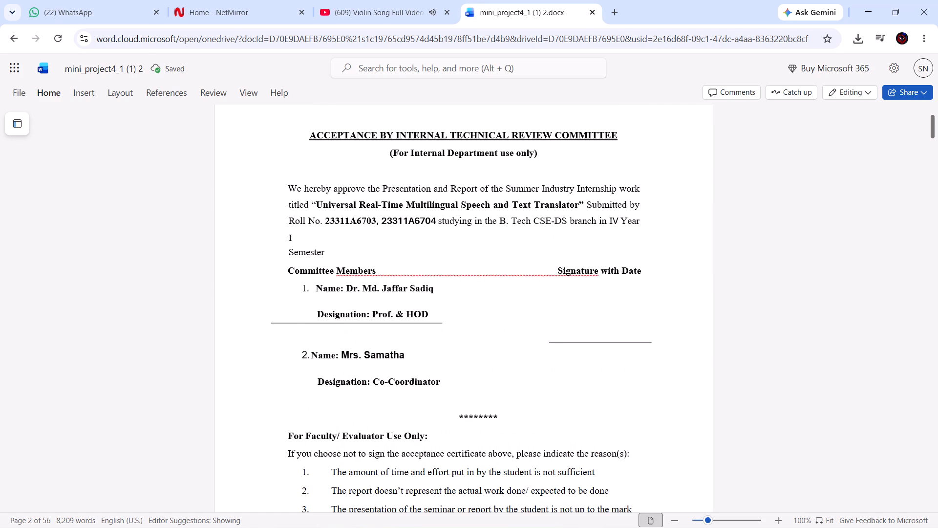
click(624, 342)
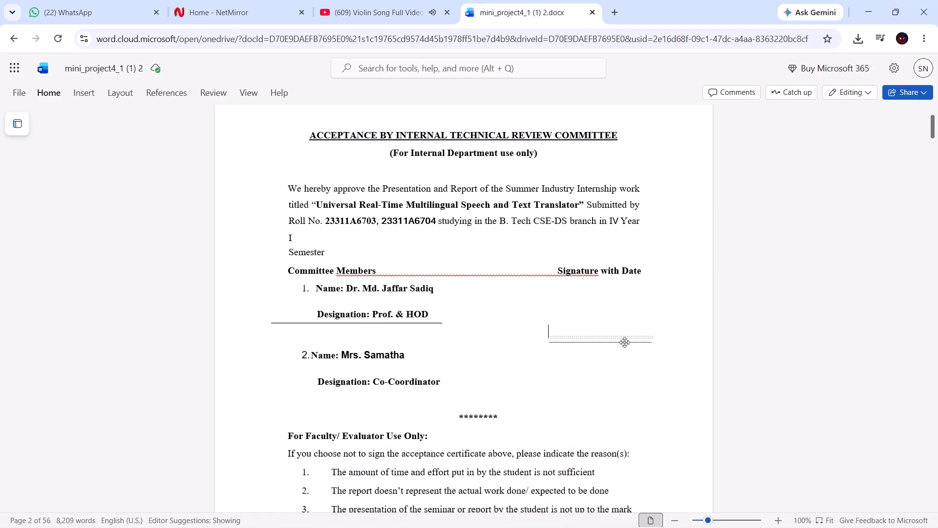
key(BackSpace)
key(BackSpace)
key(BackSpace)
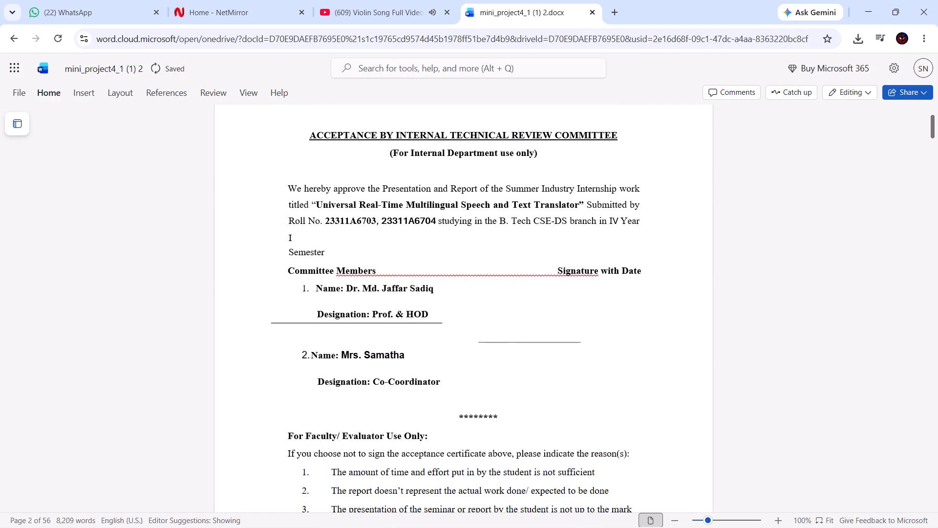
key(BackSpace)
key(space)
key(space)
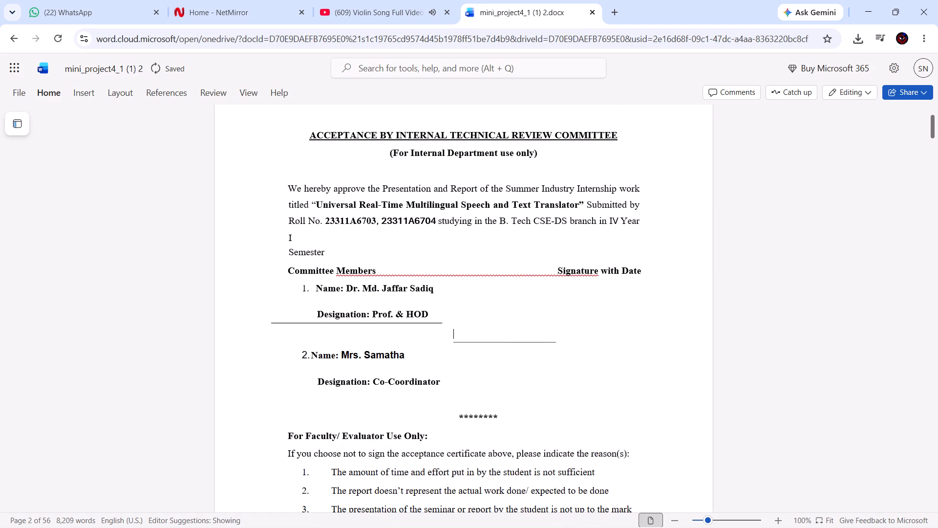
key(space)
key(BackSpace)
key(BackSpace)
key(BackSpace)
key(BackSpace)
key(BackSpace)
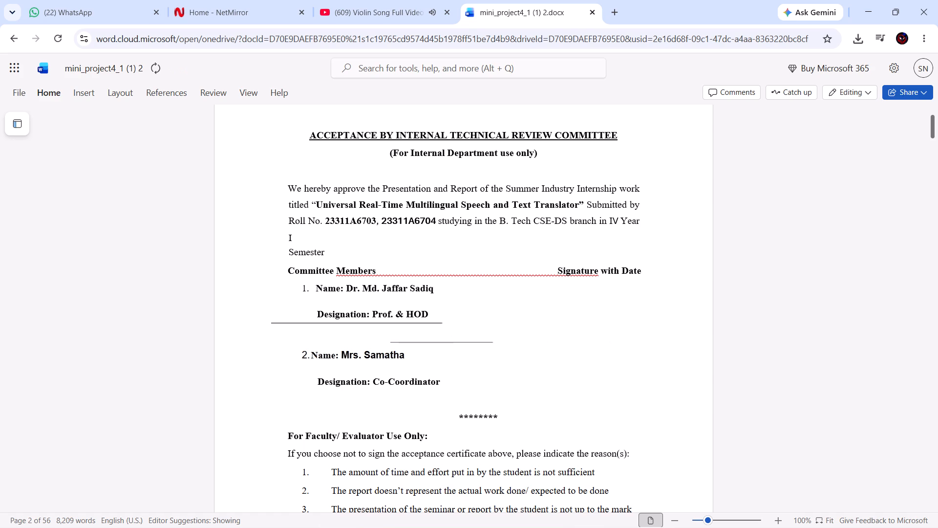
key(BackSpace)
key(BackSpace)
key(BackSpace)
key(BackSpace)
key(BackSpace)
key(BackSpace)
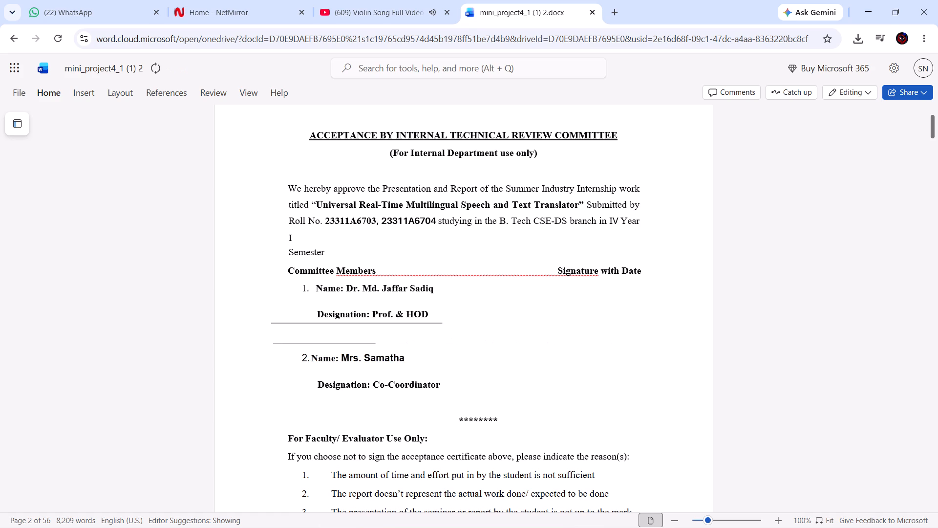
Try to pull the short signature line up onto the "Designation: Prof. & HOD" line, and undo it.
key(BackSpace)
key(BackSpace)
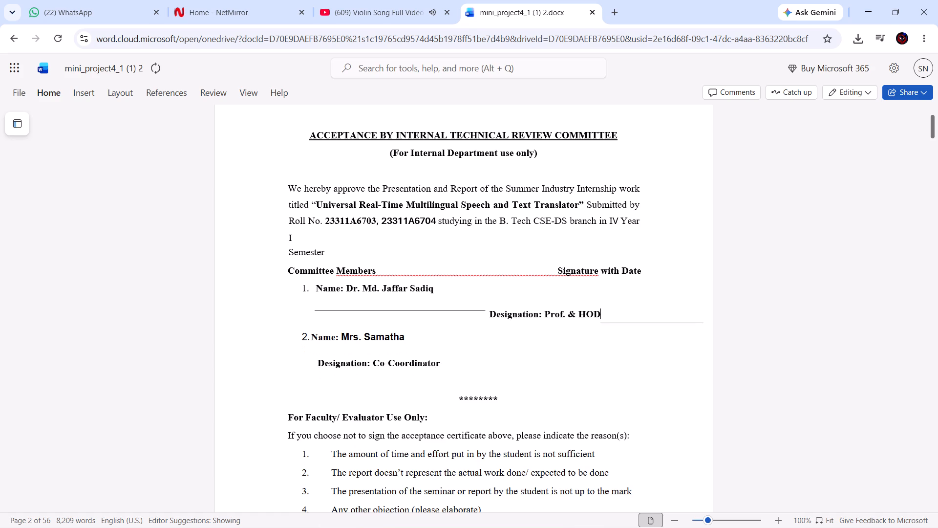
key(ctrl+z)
Insert spaces before the short signature line until it sits beneath the "Signature with Date" heading.
key(space)
key(space)
key(space)
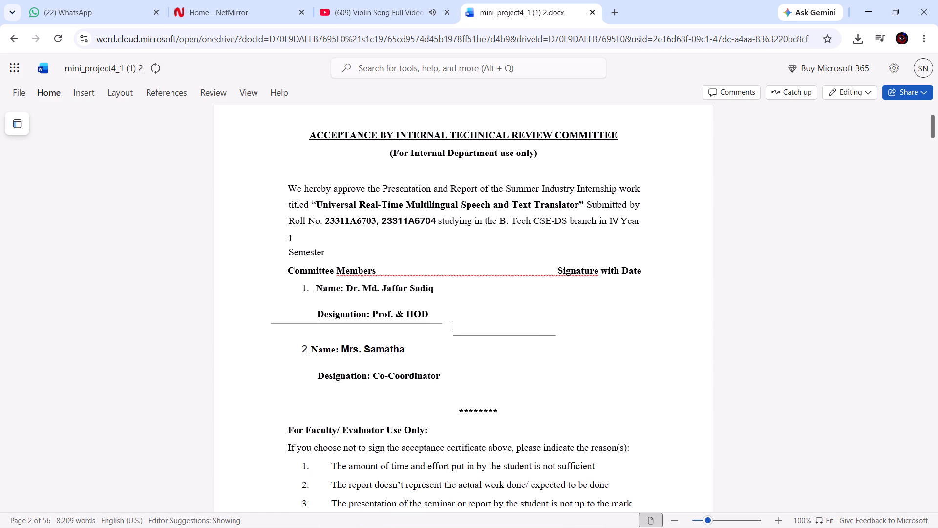
key(space)
key(space)
key(space)
key(Up)
key(Up)
key(space)
key(Down)
key(space)
key(space)
key(space)
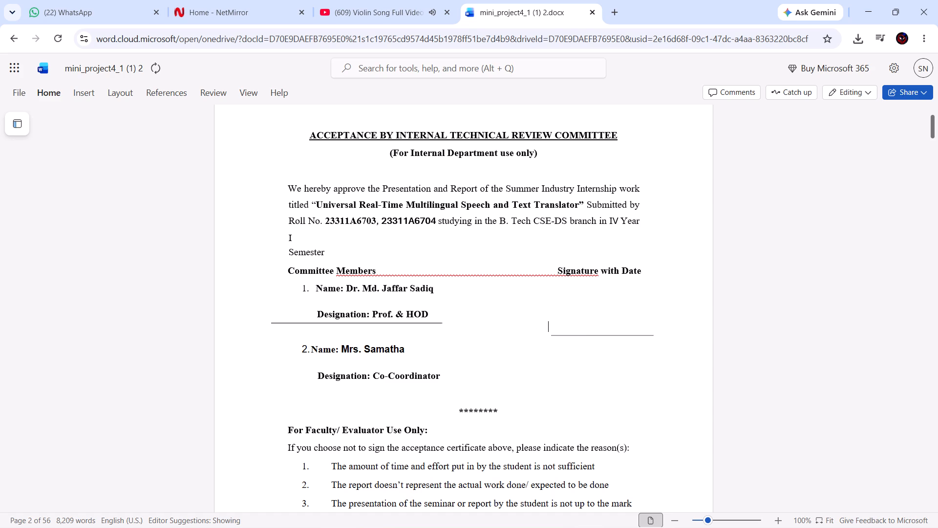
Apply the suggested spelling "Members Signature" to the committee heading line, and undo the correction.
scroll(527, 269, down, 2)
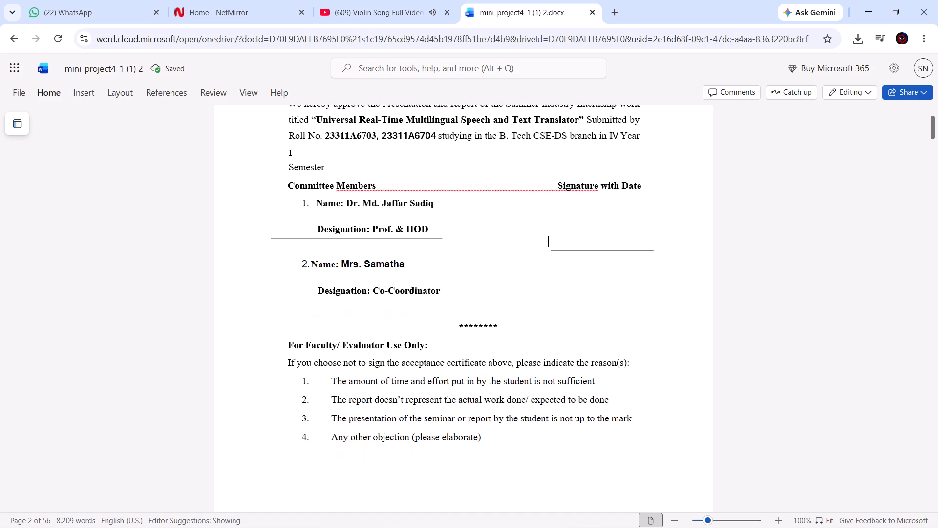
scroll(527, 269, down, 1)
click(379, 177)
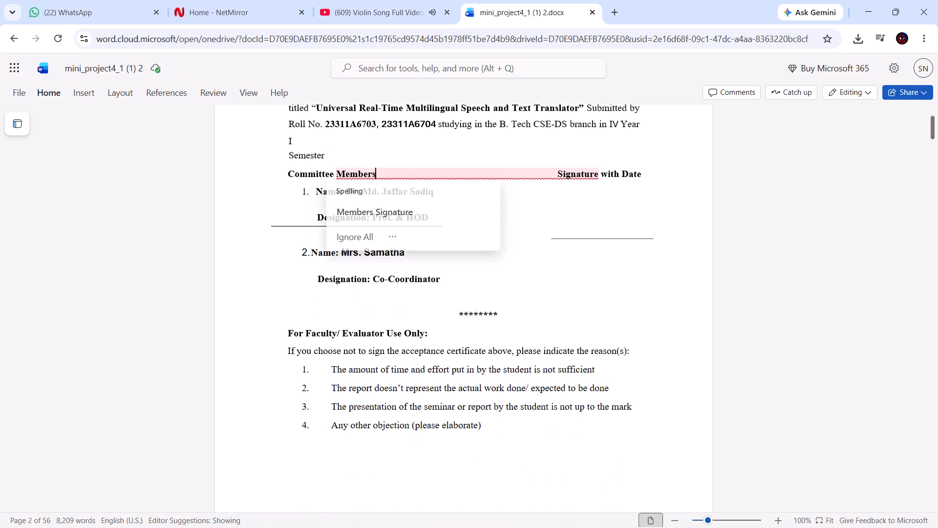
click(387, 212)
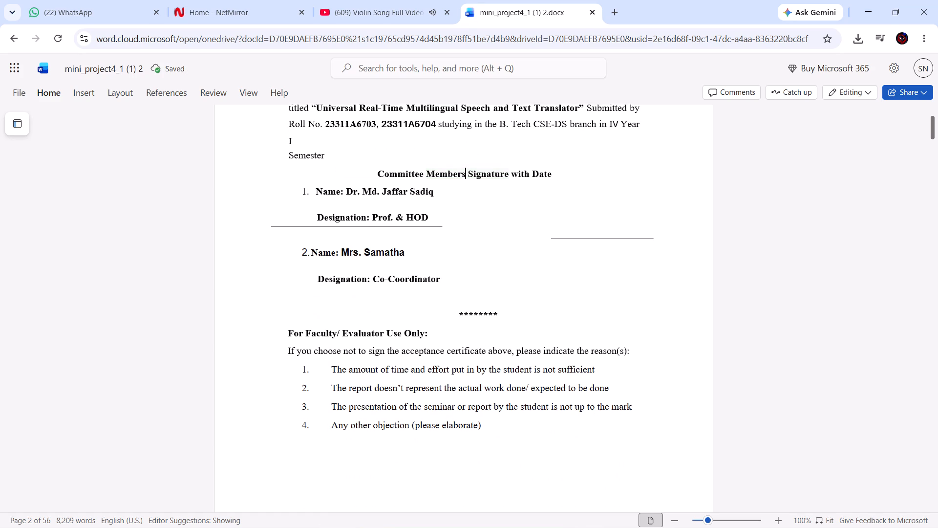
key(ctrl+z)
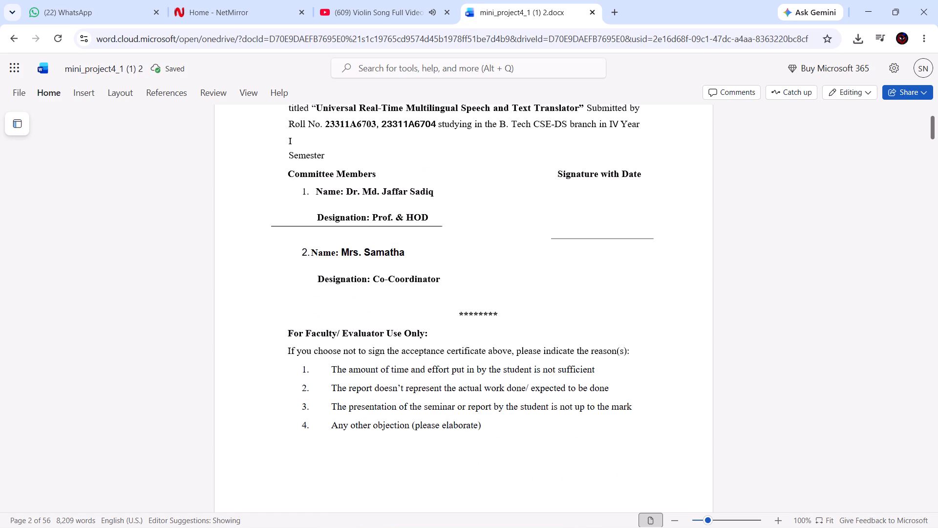
Join "Semester" to the "I" on the line above it in the approval paragraph, separated by a space.
scroll(496, 276, down, 1)
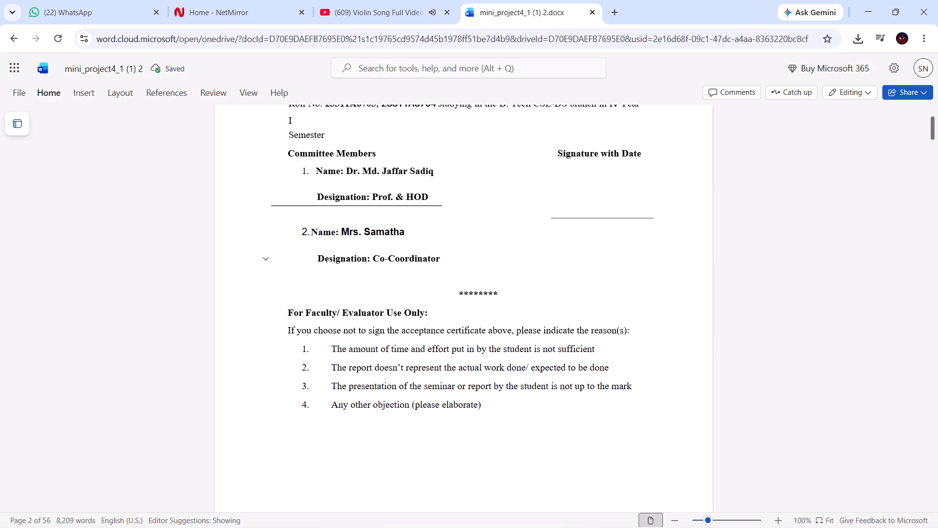
scroll(496, 276, up, 2)
click(290, 234)
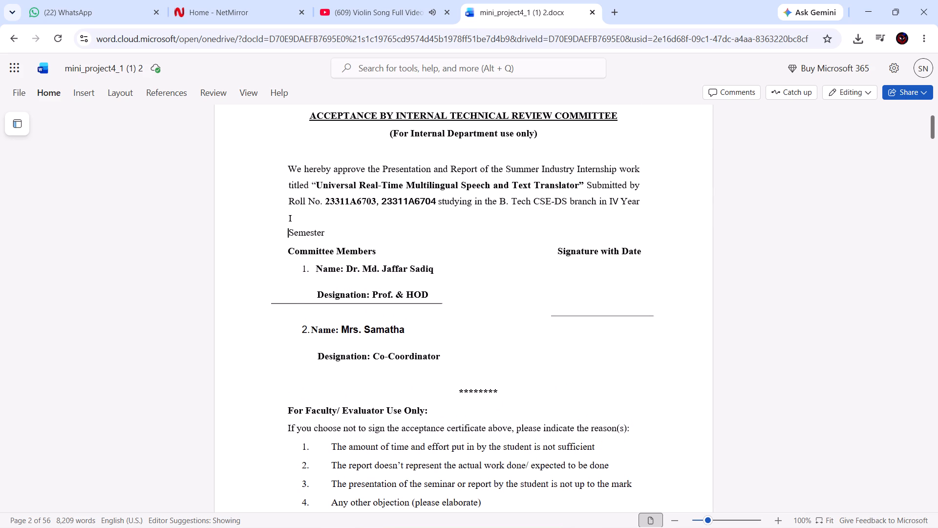
key(BackSpace)
key(BackSpace)
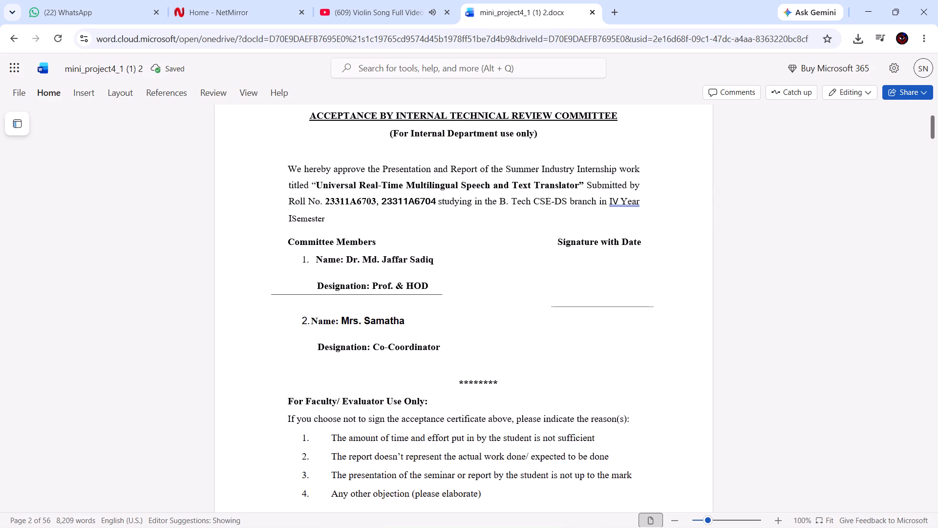
key(space)
Join the paragraph starting "Science (CSE-DS)" to the line ending "Engineering Data" in the certificate text.
scroll(519, 275, down, 9)
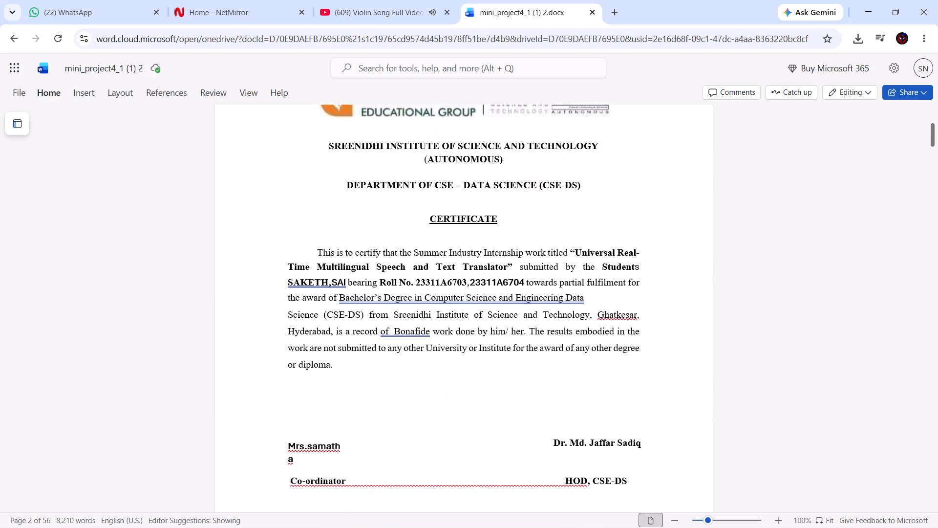
click(290, 315)
key(BackSpace)
key(BackSpace)
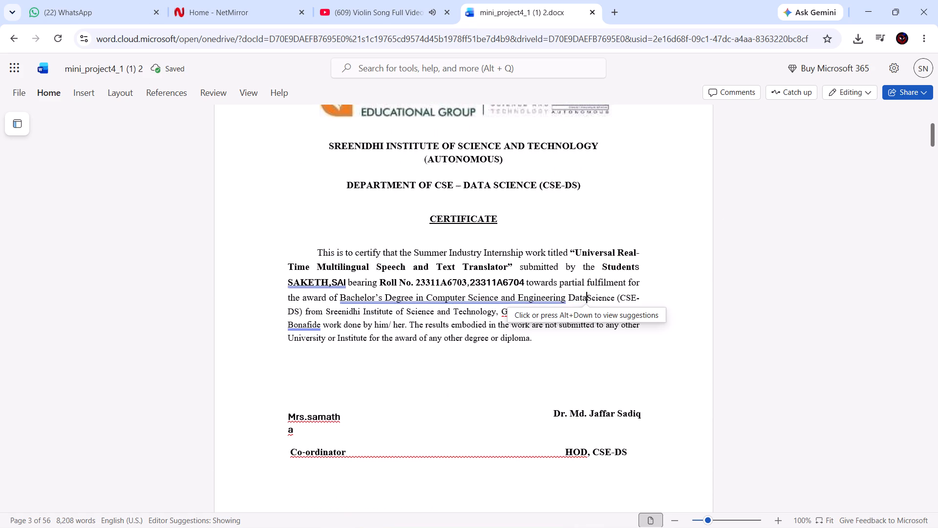
click(516, 389)
Look through the certificate, declaration and table of contents pages of the report.
scroll(516, 389, down, 6)
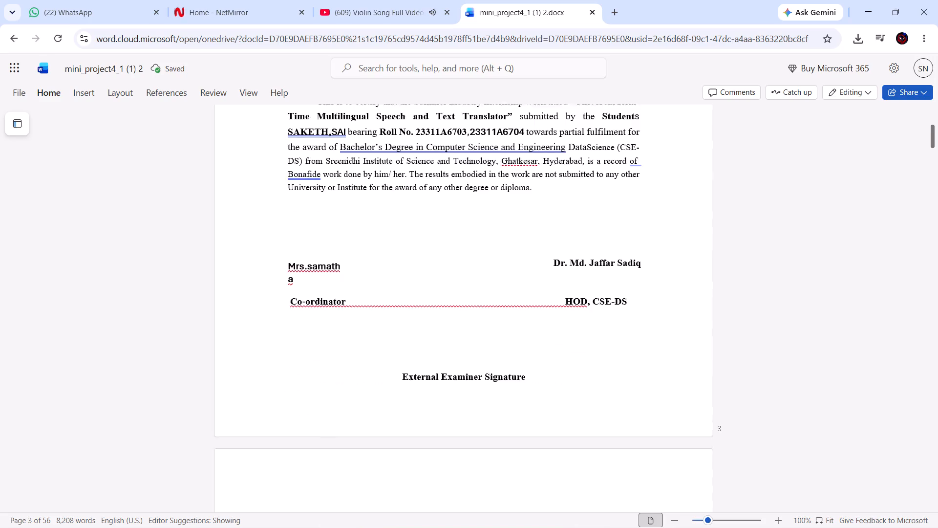
scroll(516, 389, down, 8)
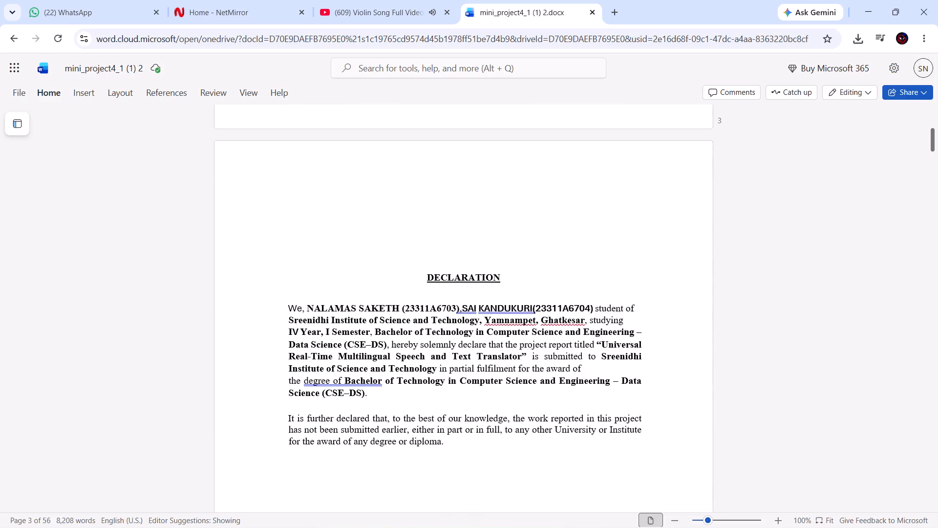
scroll(516, 389, down, 8)
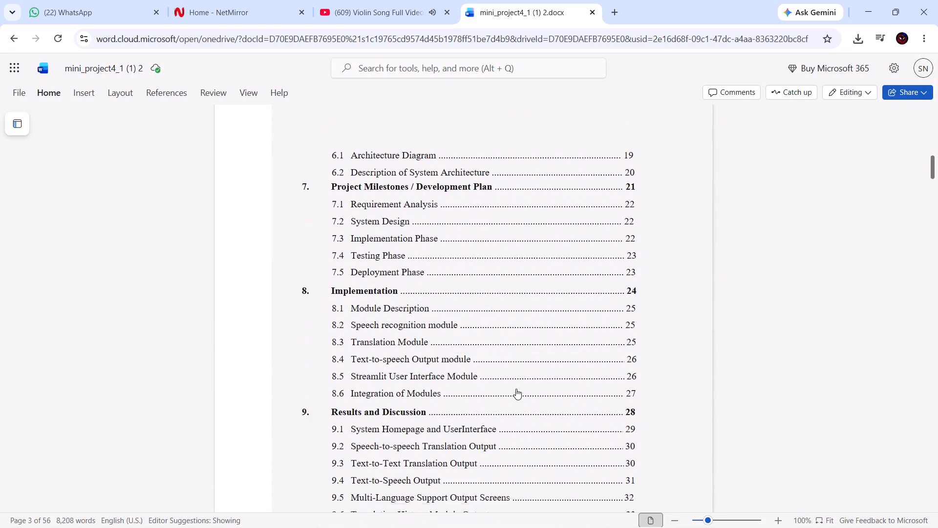
scroll(516, 389, down, 6)
scroll(516, 389, up, 20)
scroll(516, 389, up, 1)
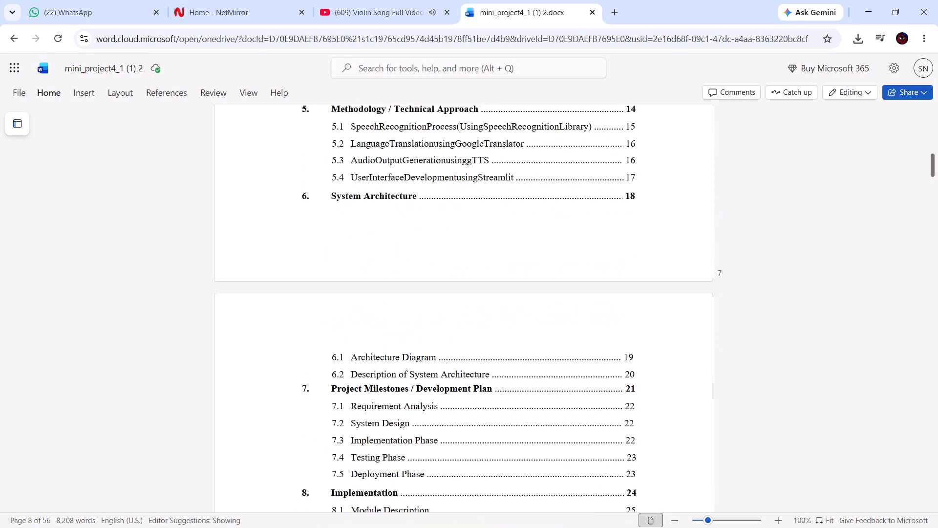
Close the mini_project4_1 (1) 2.docx document.
click(590, 14)
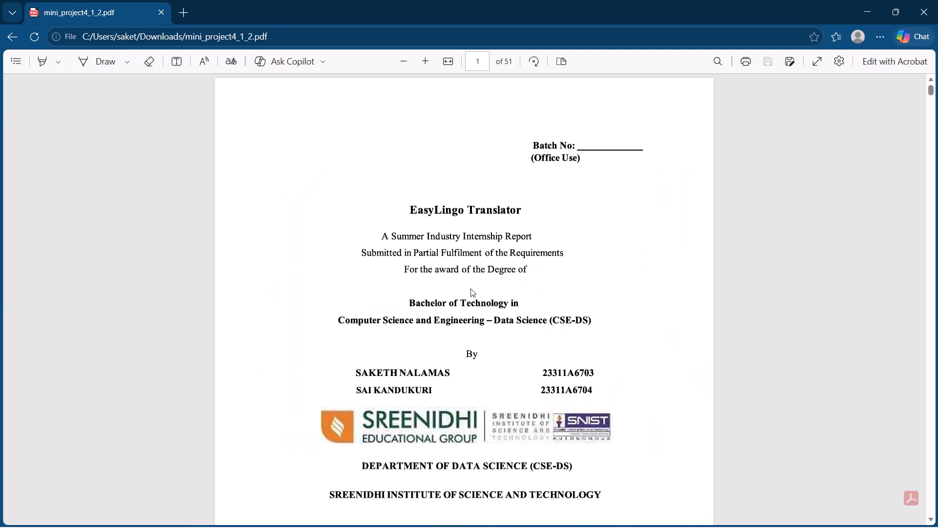
Switch to Edge and look over the opening pages of mini_project4_1_2.pdf.
scroll(416, 331, down, 4)
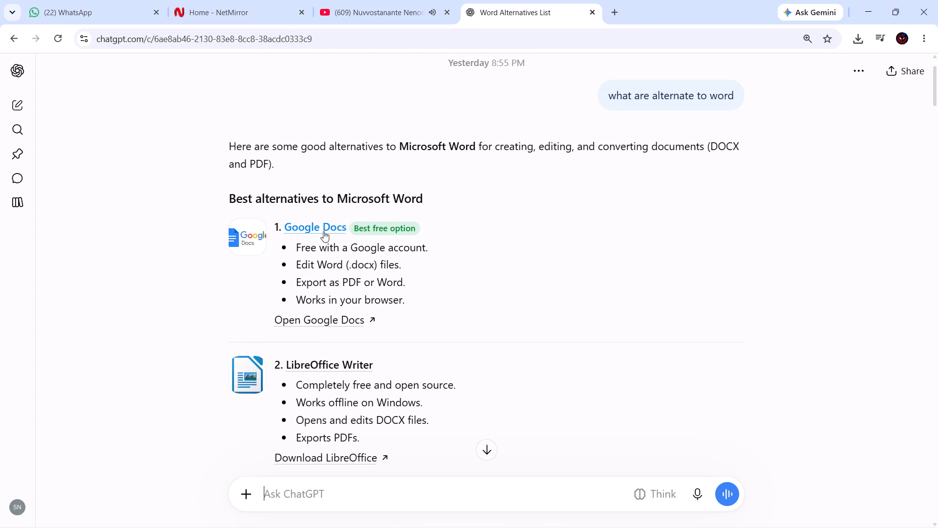
Open Google Docs in a new tab from the chat's first recommended Word alternative.
click(323, 231)
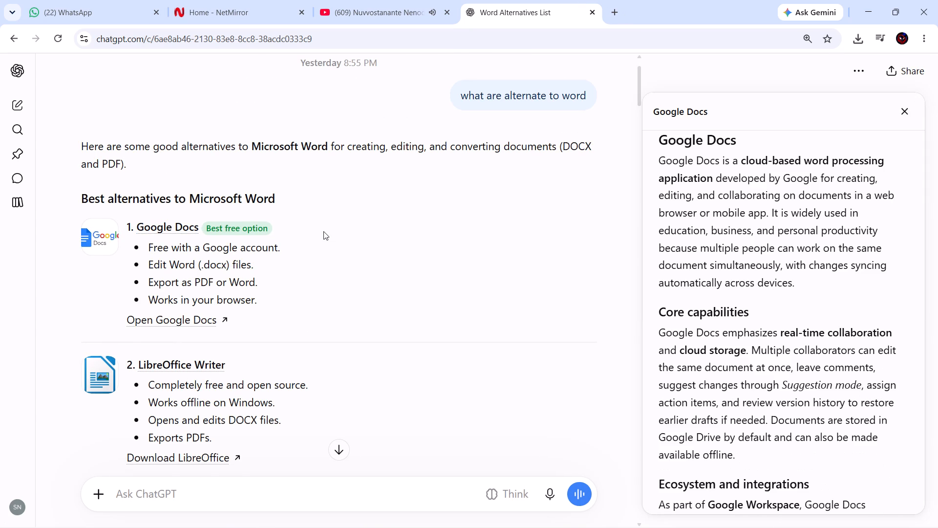
click(154, 314)
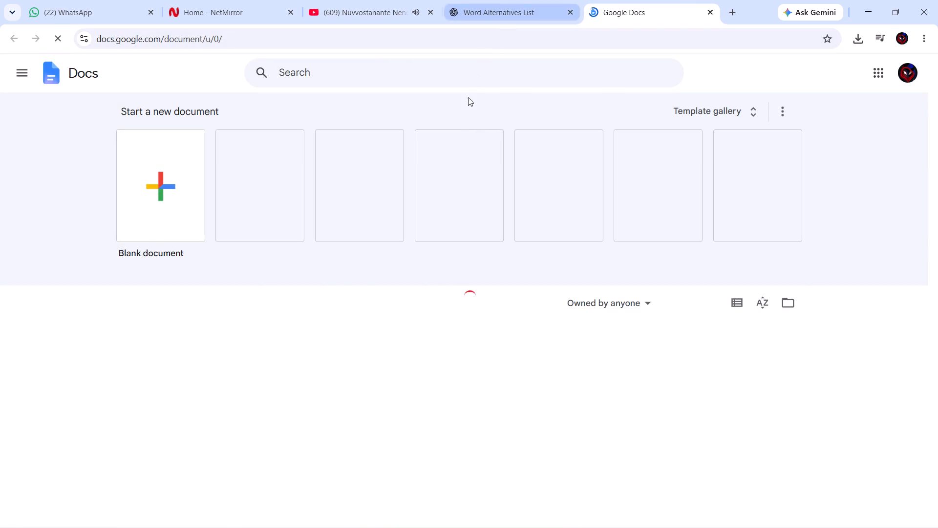
Open the internship report from the recent Google Docs documents, look over its opening pages, and close its tab.
scroll(297, 382, down, 1)
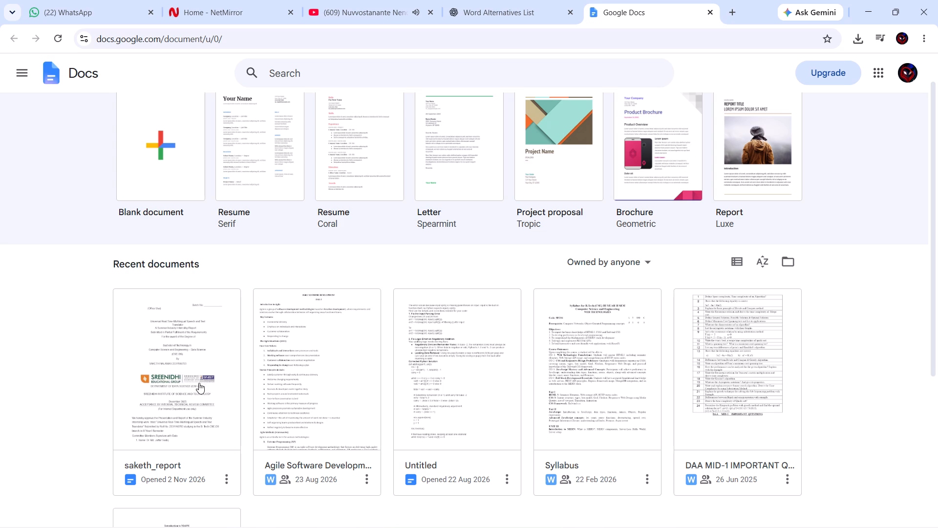
double_click(206, 396)
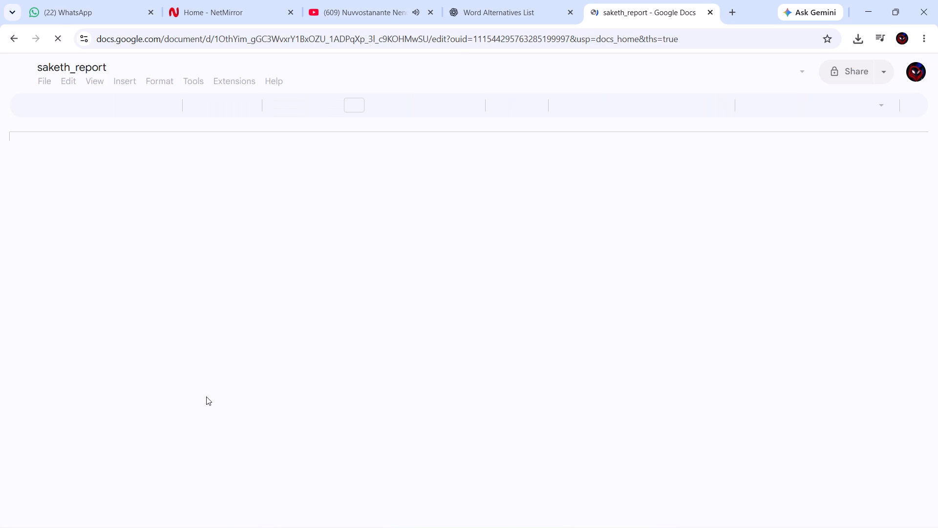
scroll(549, 250, down, 1)
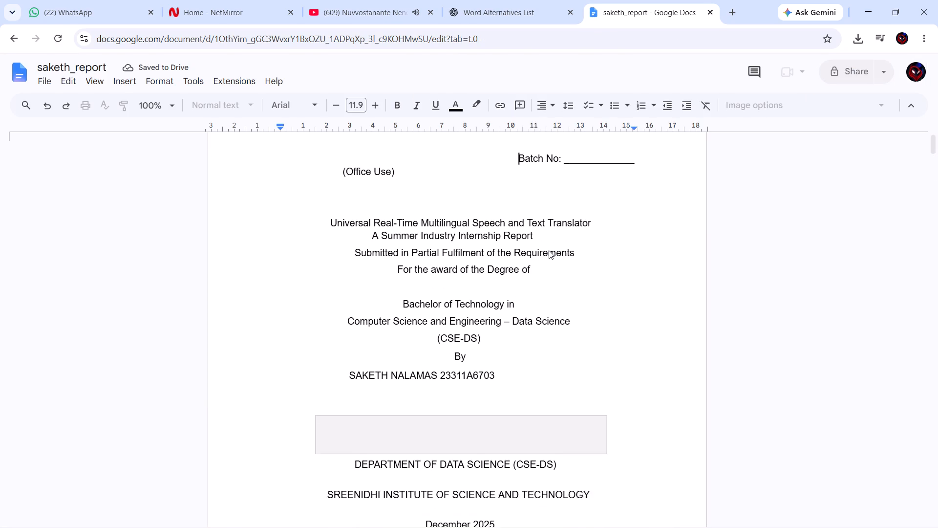
scroll(549, 250, down, 5)
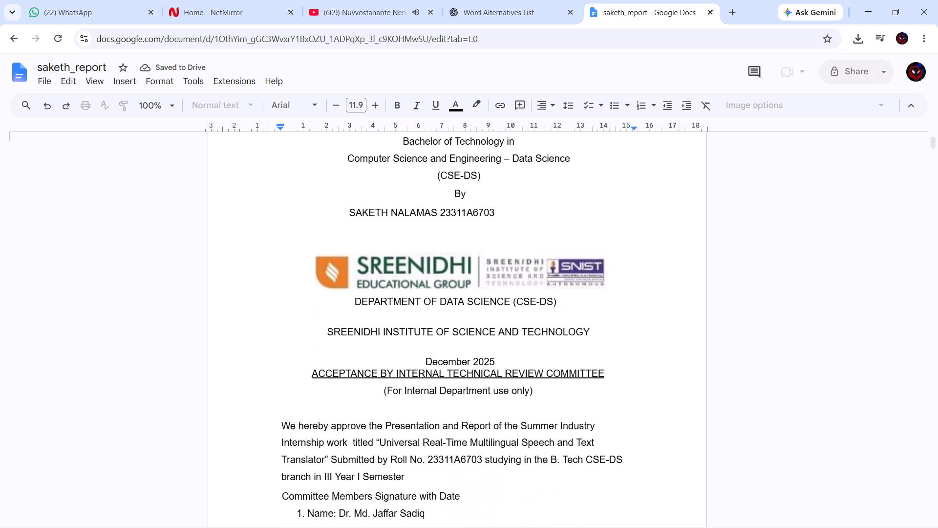
scroll(549, 250, down, 4)
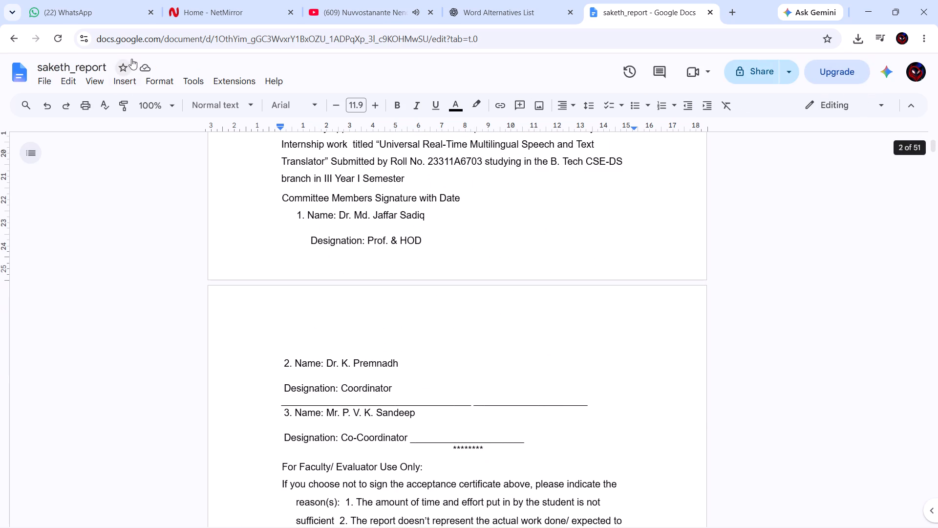
click(712, 14)
Search the web for "pdf editor online" in a new tab and open Adobe's sponsored edit, sign and convert PDF result.
click(619, 11)
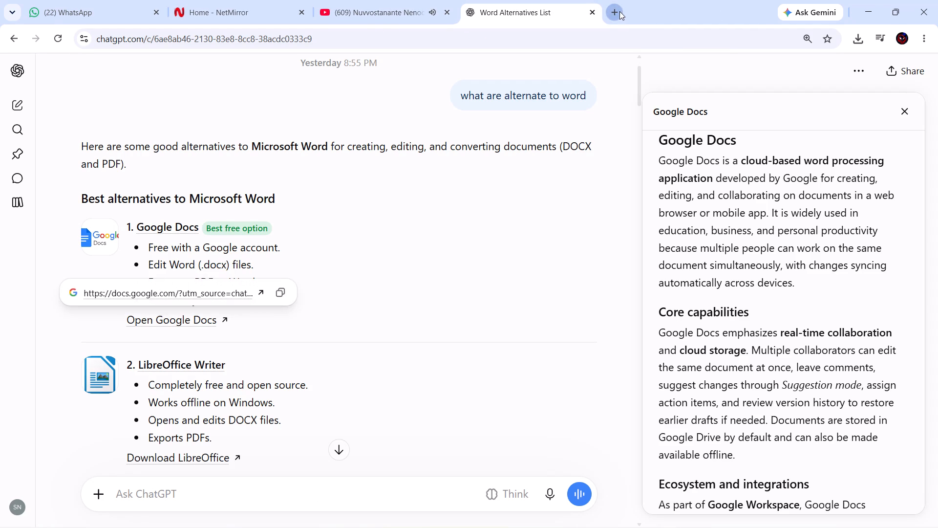
text(pdf edito)
key(Return)
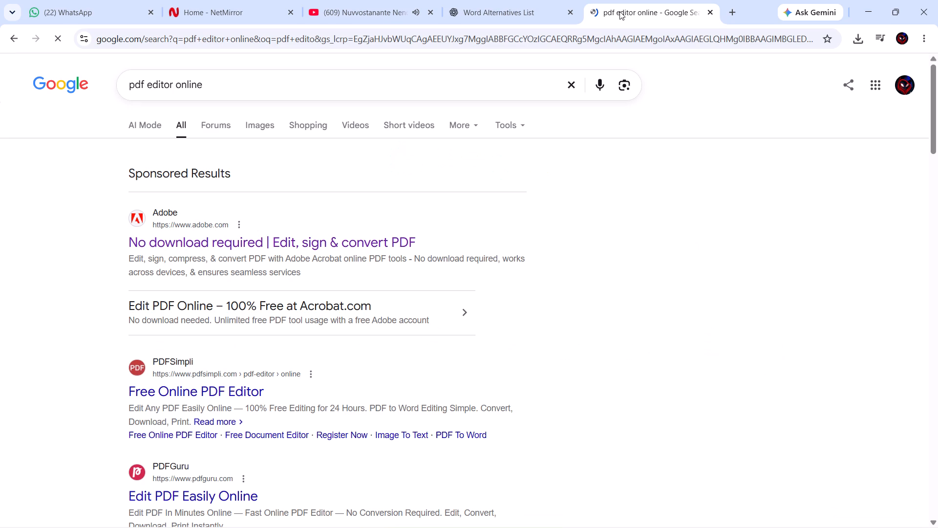
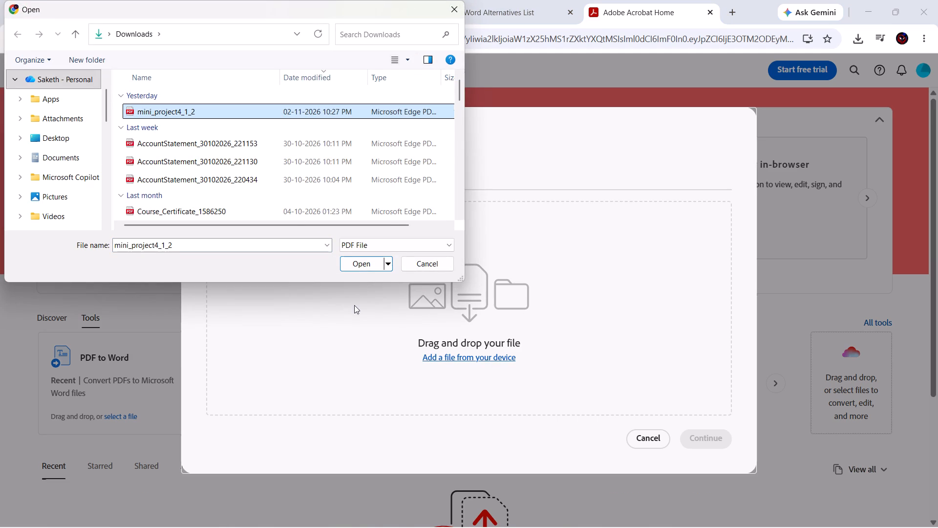
click(363, 262)
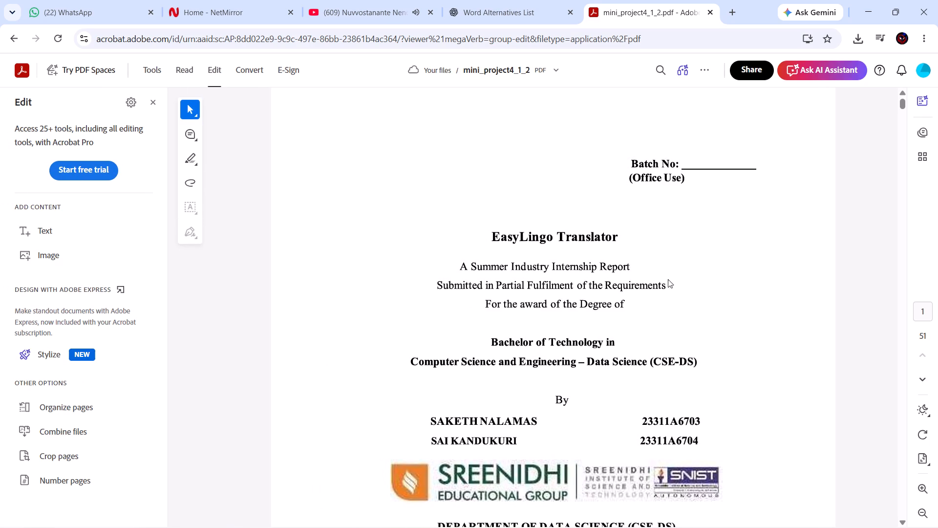
Look over the report's front pages from the cover to the table of contents, dismissing the reading theme tip.
scroll(653, 252, down, 3)
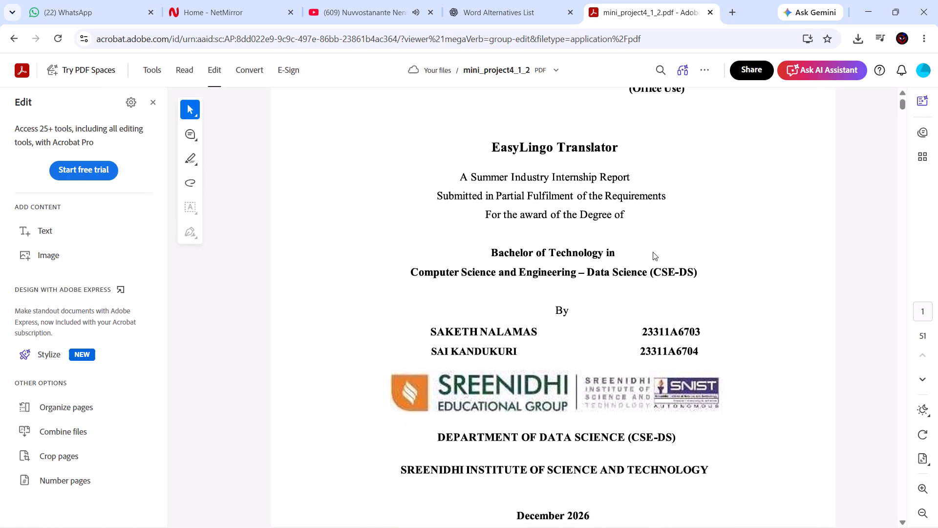
scroll(653, 252, down, 2)
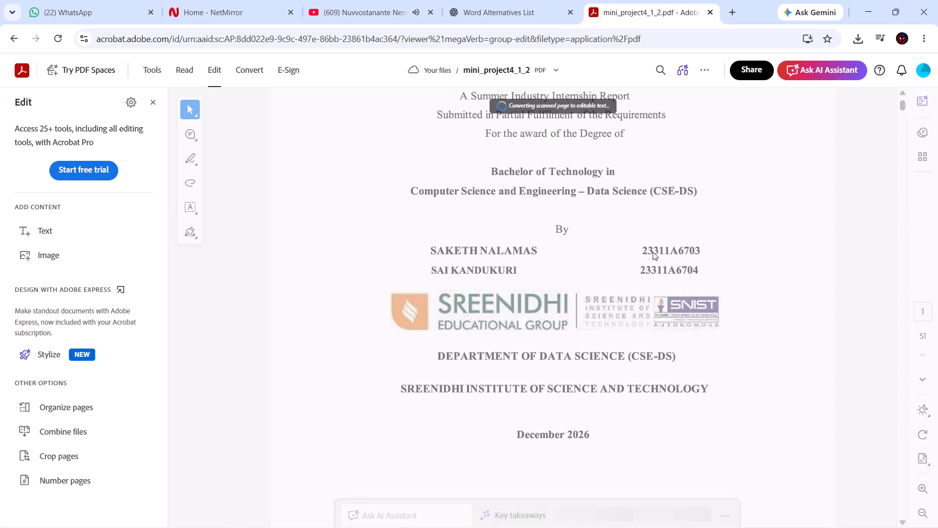
scroll(653, 252, down, 1)
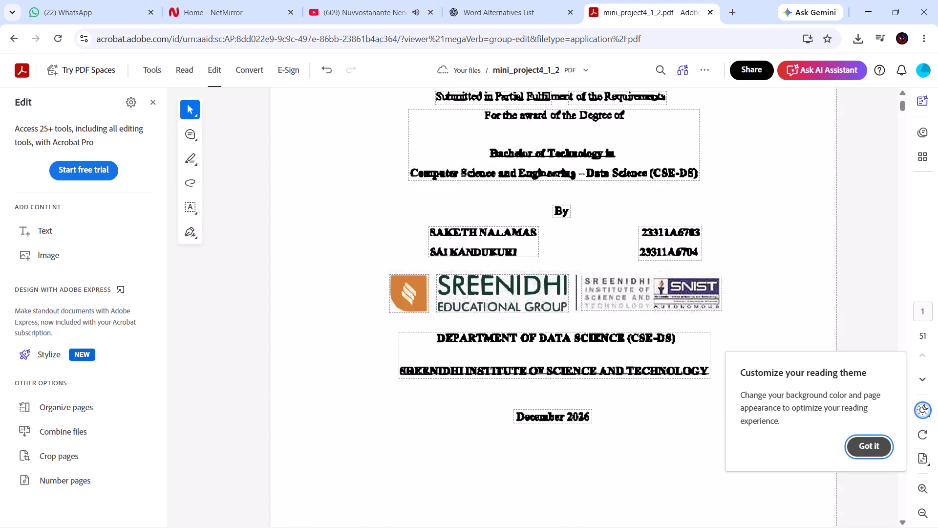
click(859, 444)
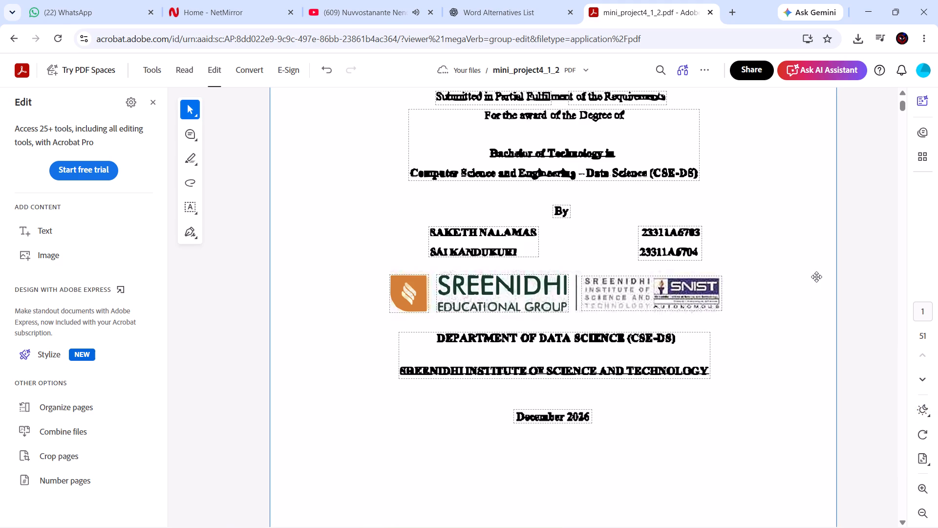
scroll(816, 277, up, 7)
scroll(816, 277, down, 10)
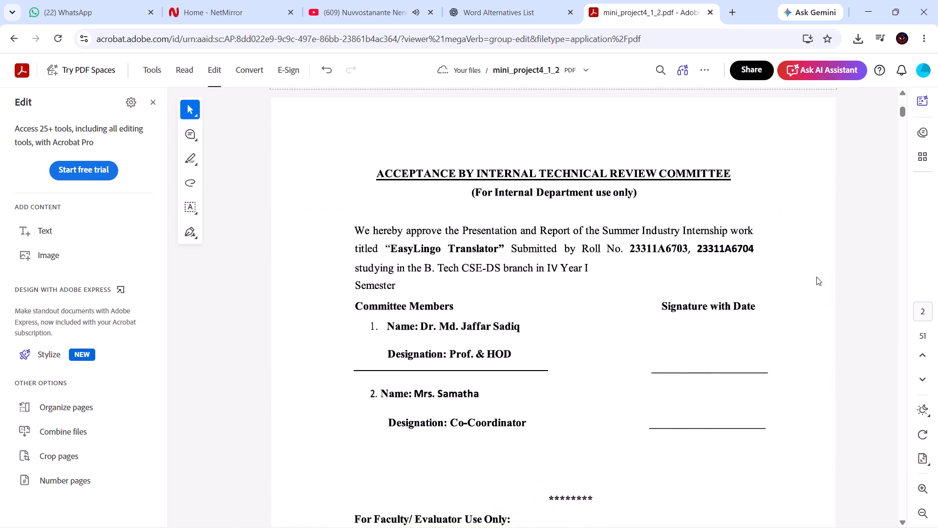
scroll(816, 277, down, 7)
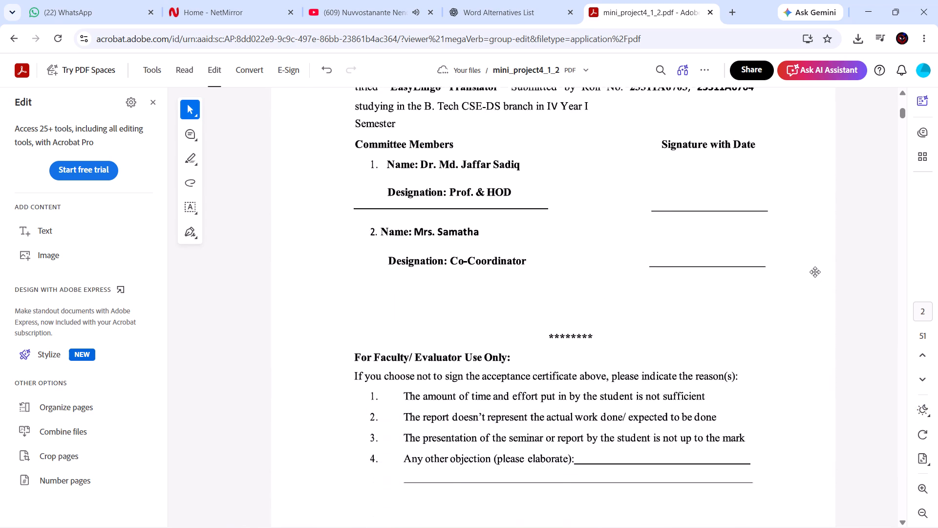
scroll(815, 272, down, 13)
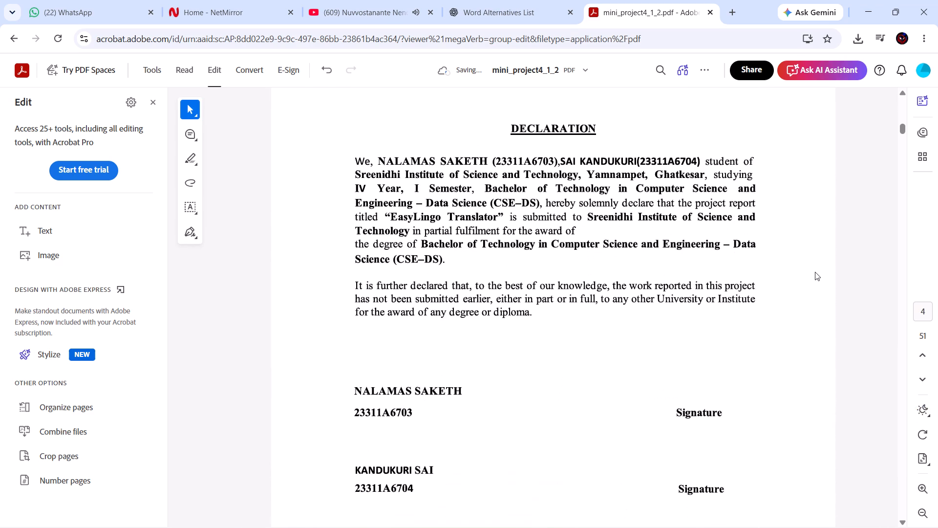
scroll(815, 272, down, 10)
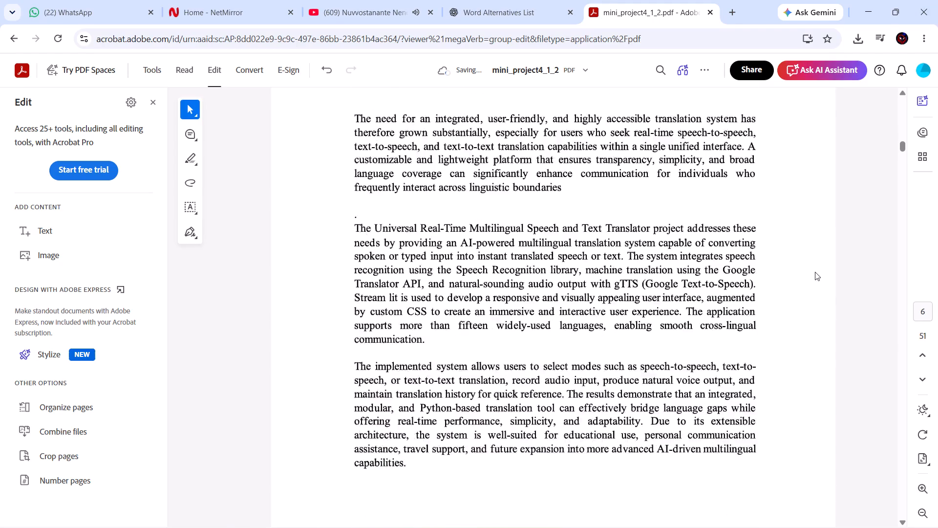
scroll(815, 272, down, 10)
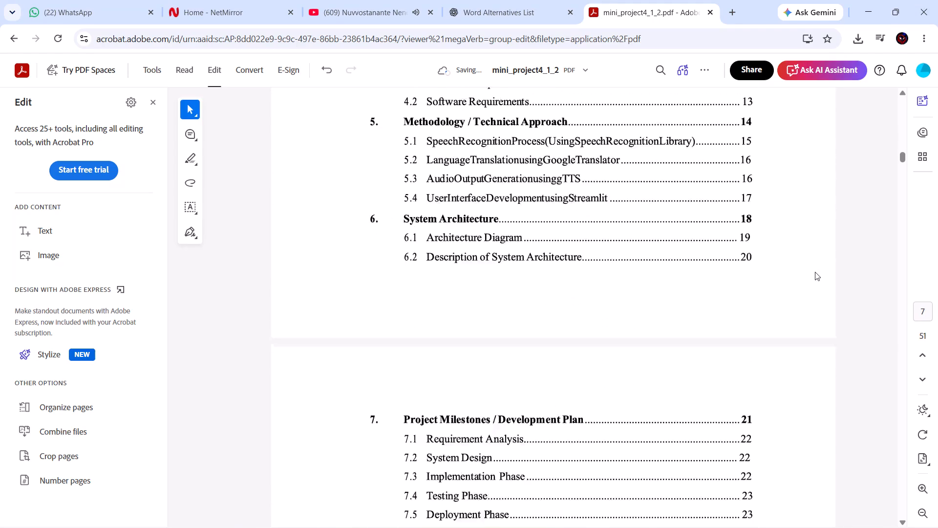
Skim the report's chapters from the Chapter 1 introduction through to the appendices on the last page.
scroll(815, 272, down, 10)
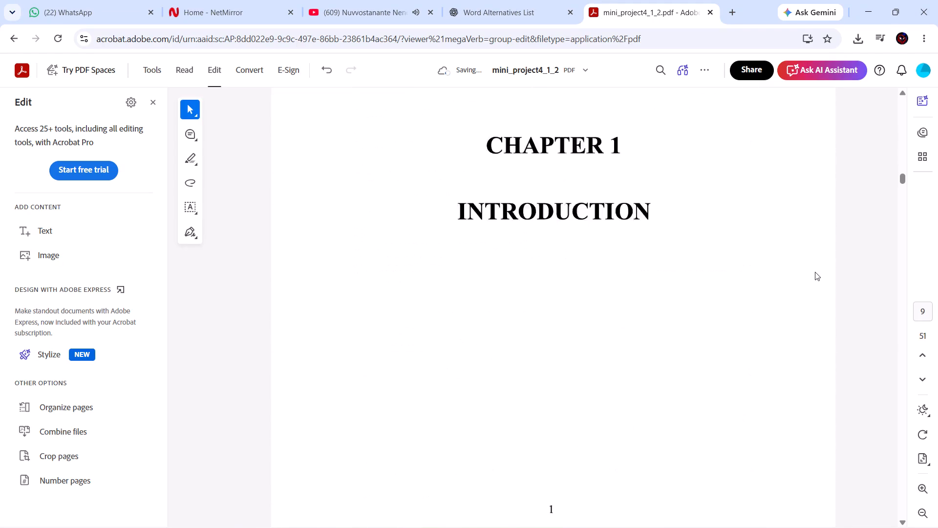
scroll(815, 272, down, 9)
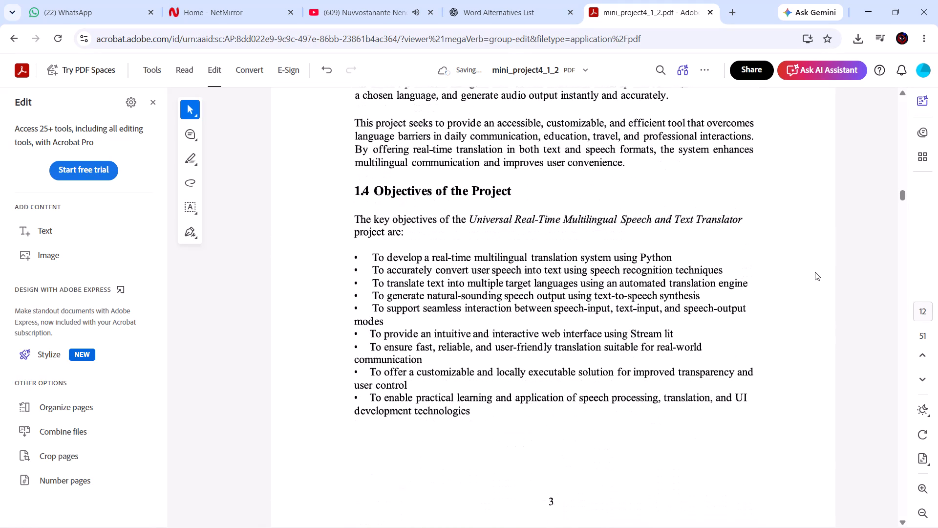
scroll(815, 272, down, 13)
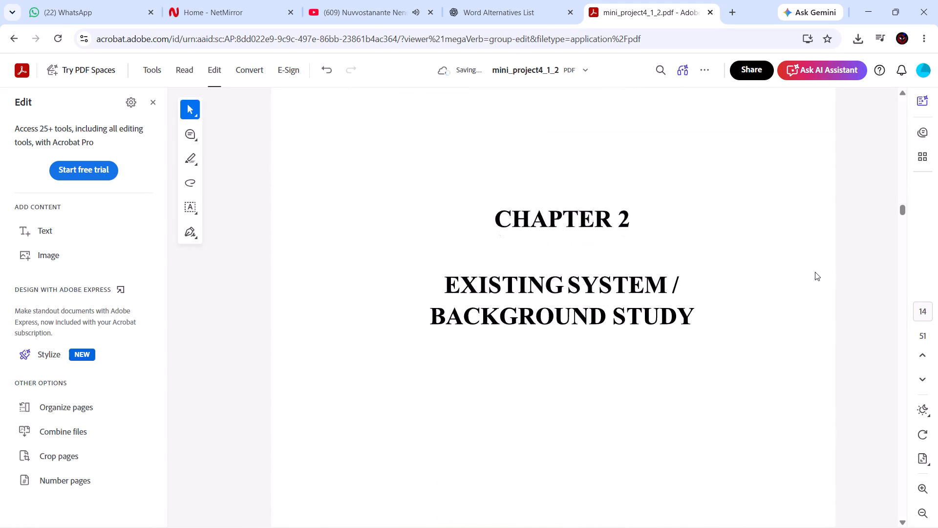
scroll(815, 272, down, 5)
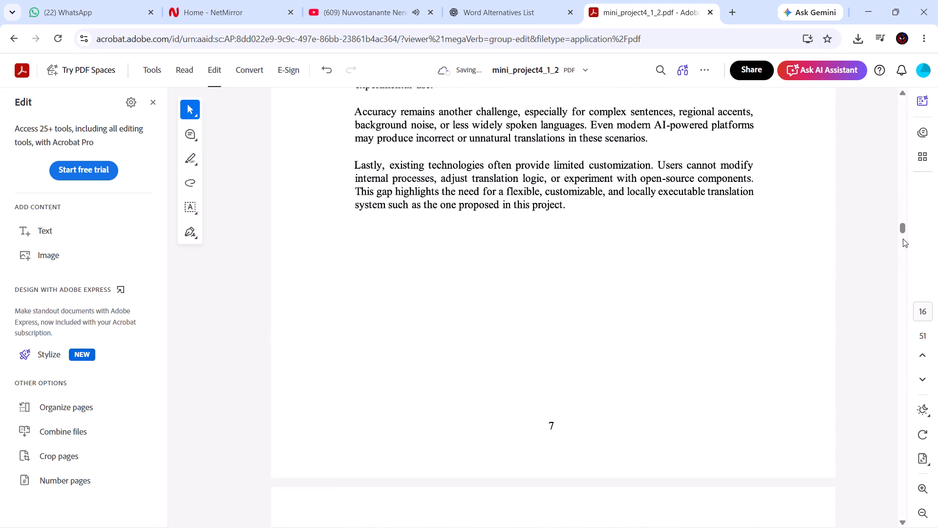
drag(902, 230, 905, 265)
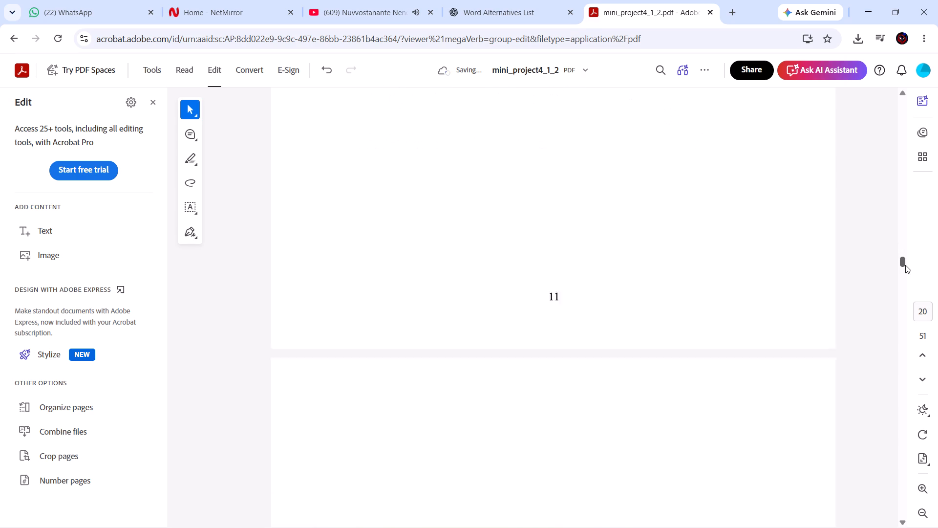
drag(905, 265, 906, 256)
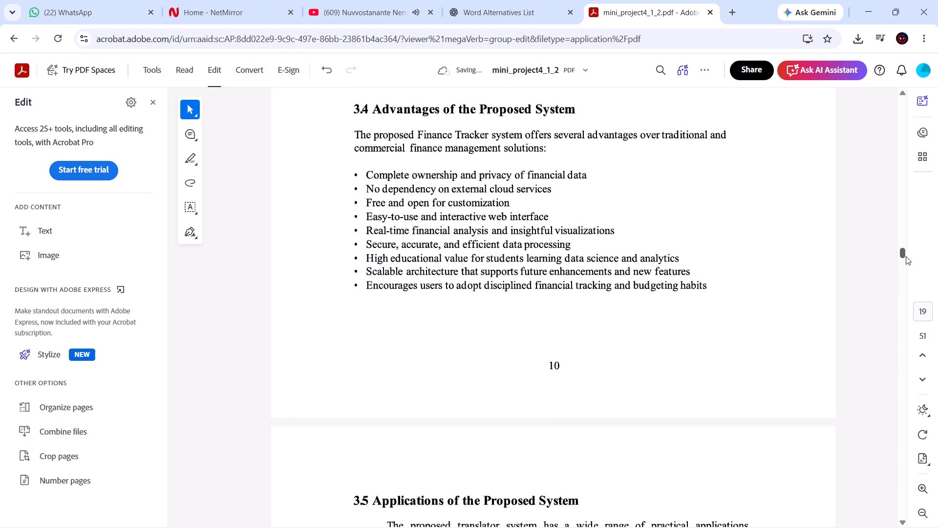
drag(906, 256, 910, 279)
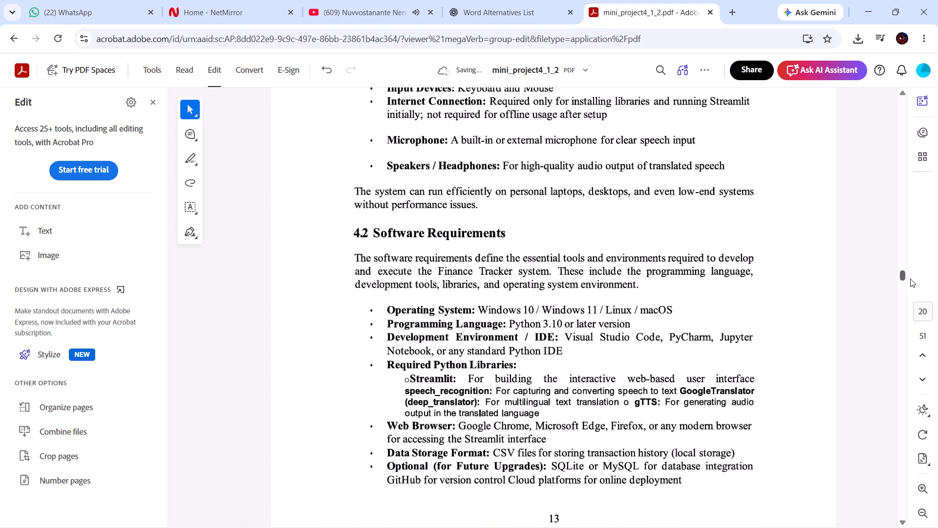
drag(910, 279, 914, 304)
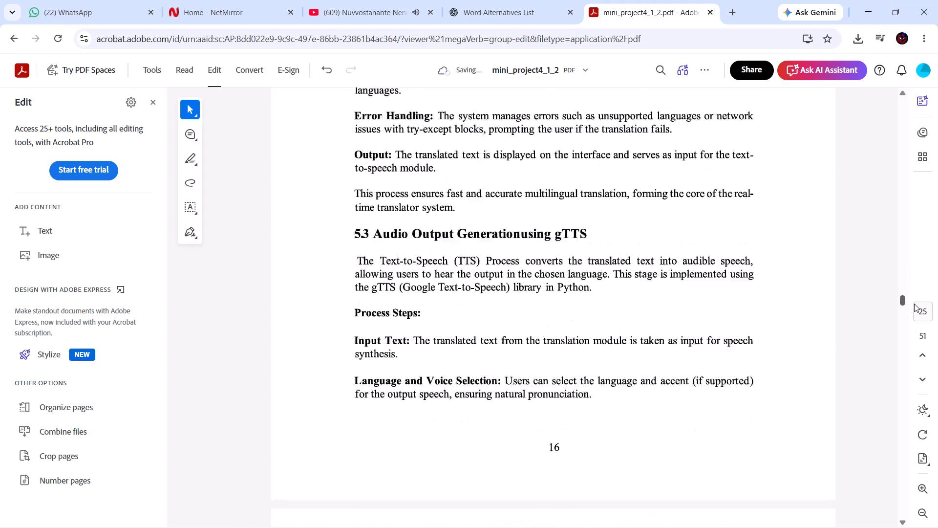
drag(914, 304, 920, 335)
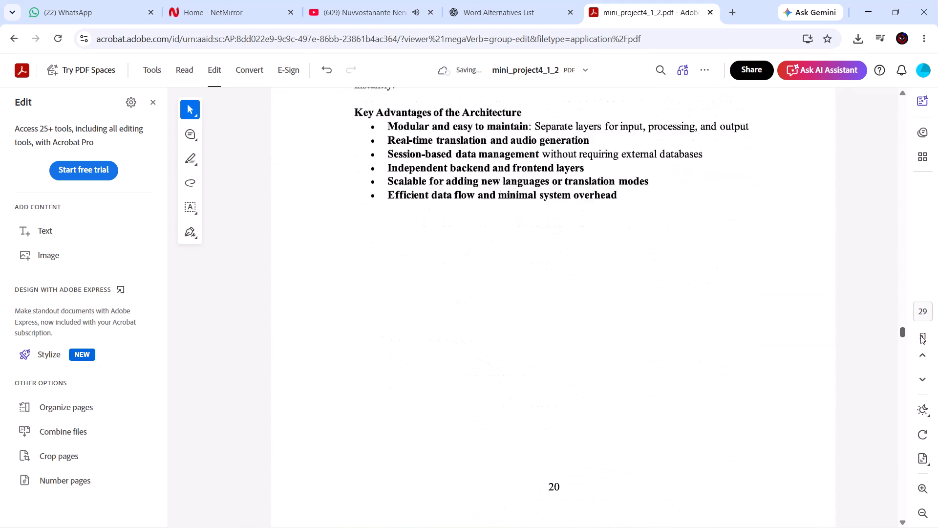
drag(920, 335, 930, 385)
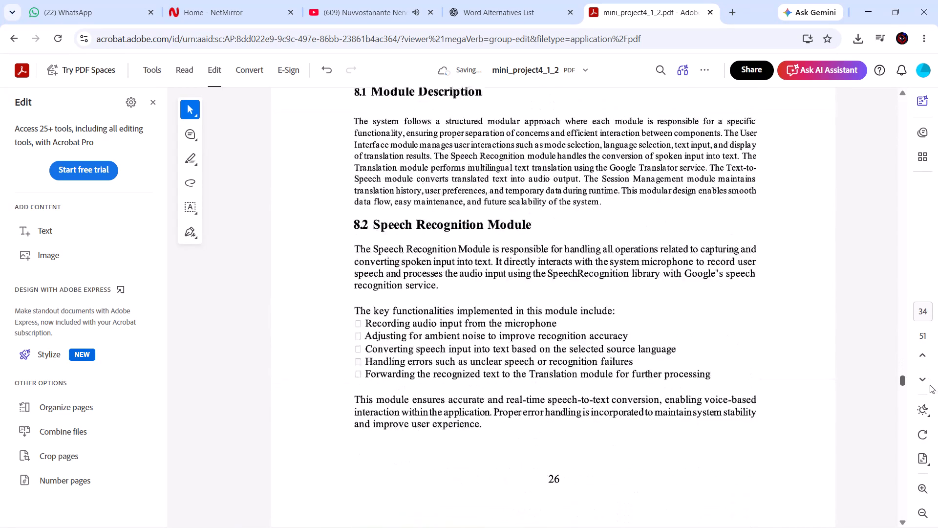
drag(930, 385, 937, 458)
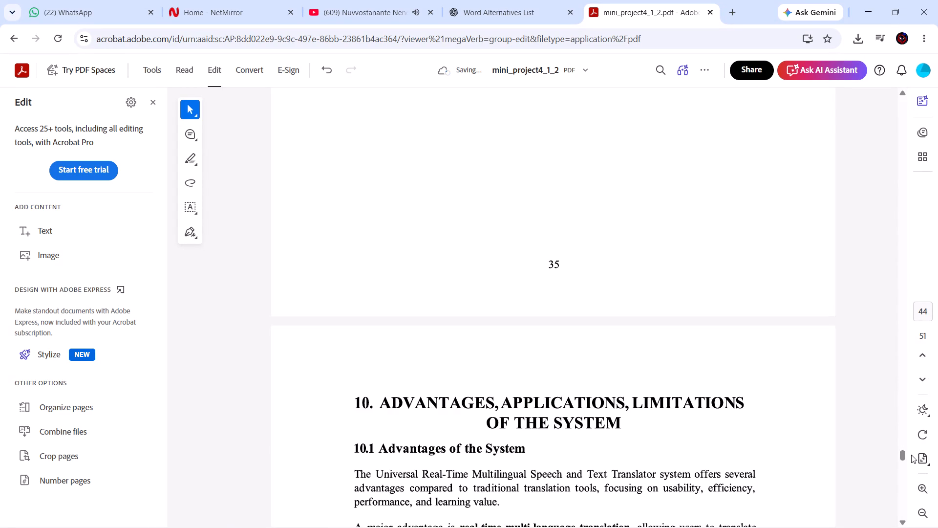
drag(904, 454, 927, 527)
scroll(827, 347, up, 2)
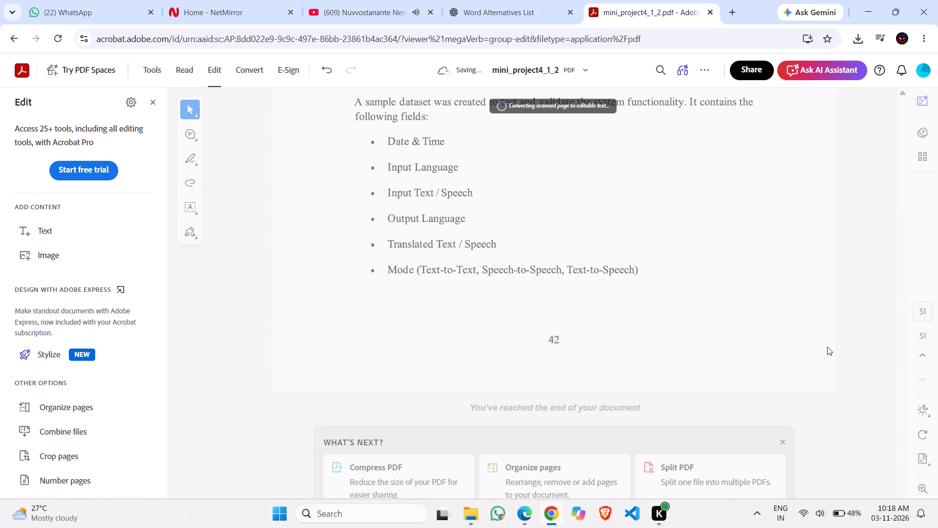
scroll(827, 347, up, 3)
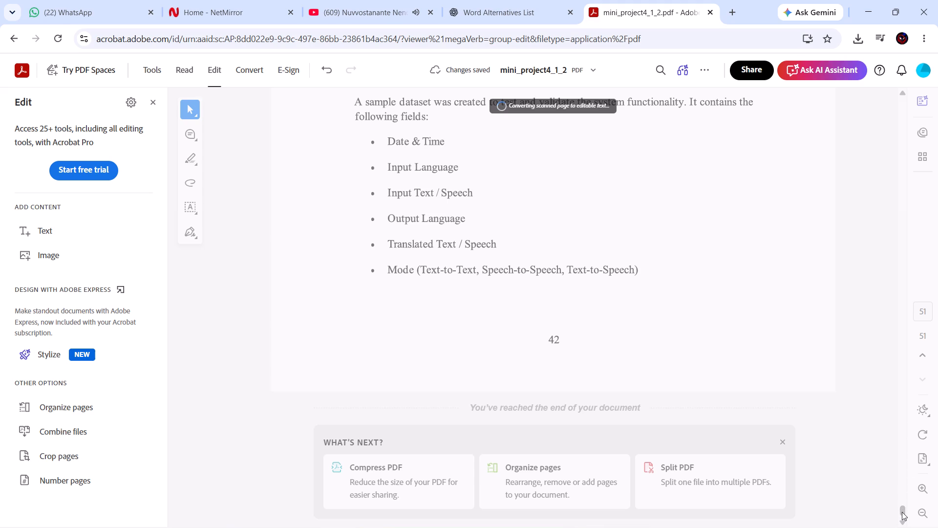
scroll(807, 384, up, 3)
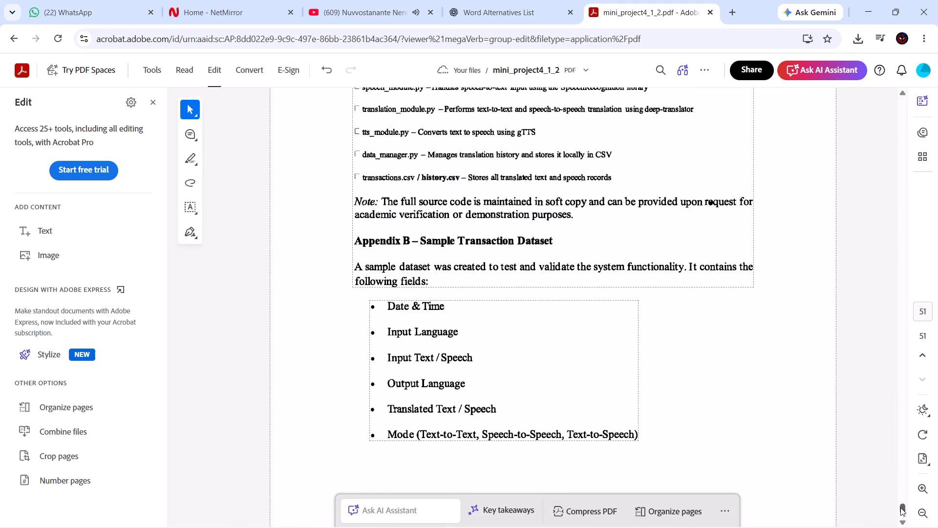
Return to the report's cover page and compare it with the original mini_project4_1_2 PDF in Microsoft Edge.
drag(900, 507, 840, 107)
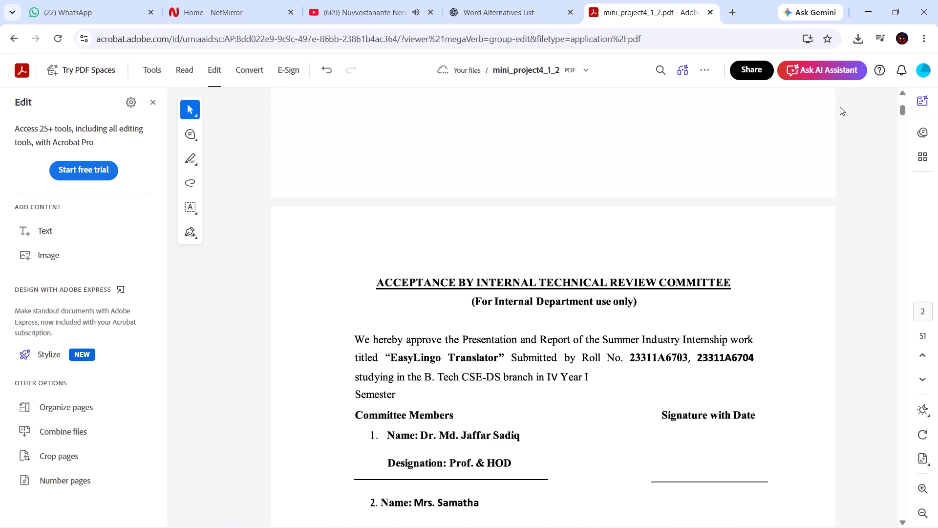
drag(898, 111, 900, 99)
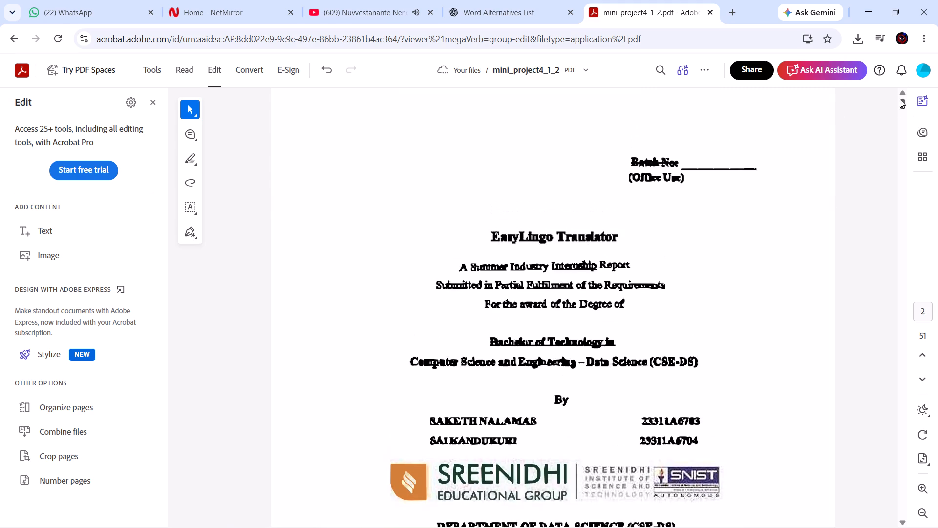
scroll(547, 5, right, 2)
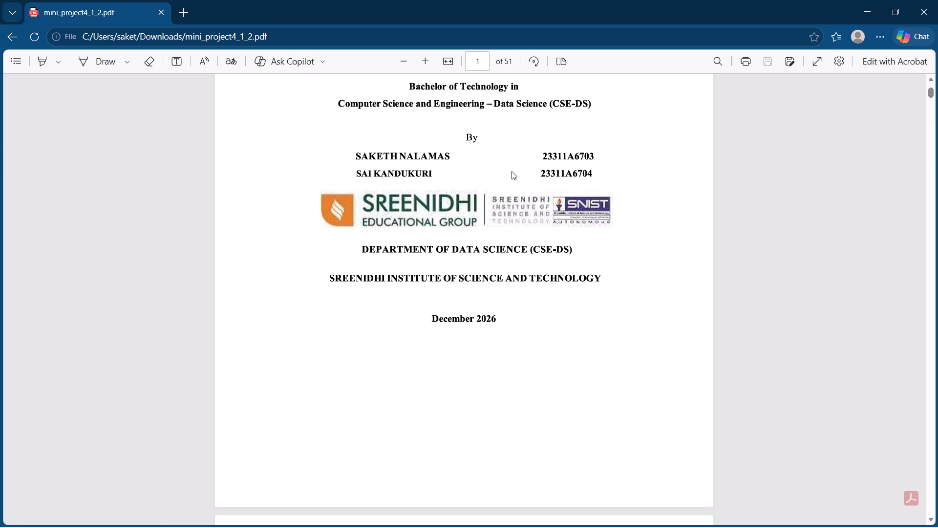
click(512, 171)
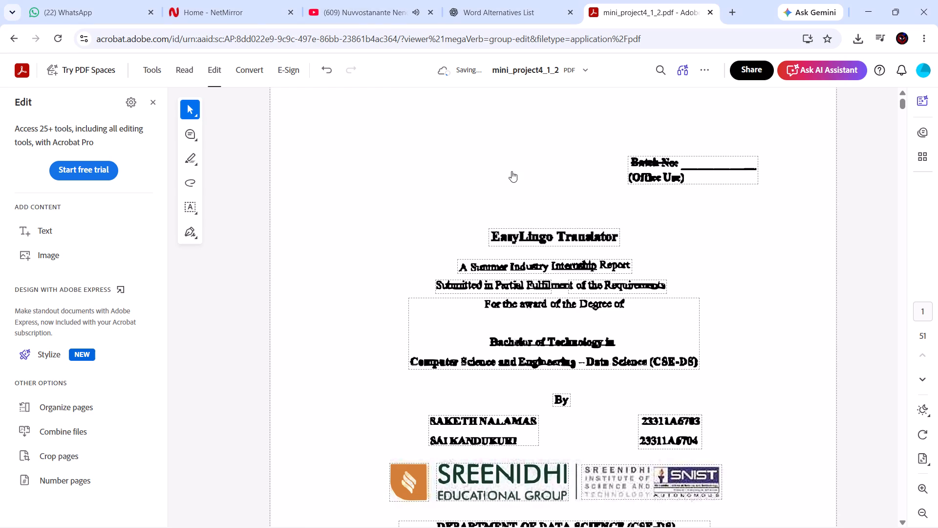
Pause the song video playing on YouTube and return to the report in Adobe Acrobat.
click(315, 0)
click(408, 342)
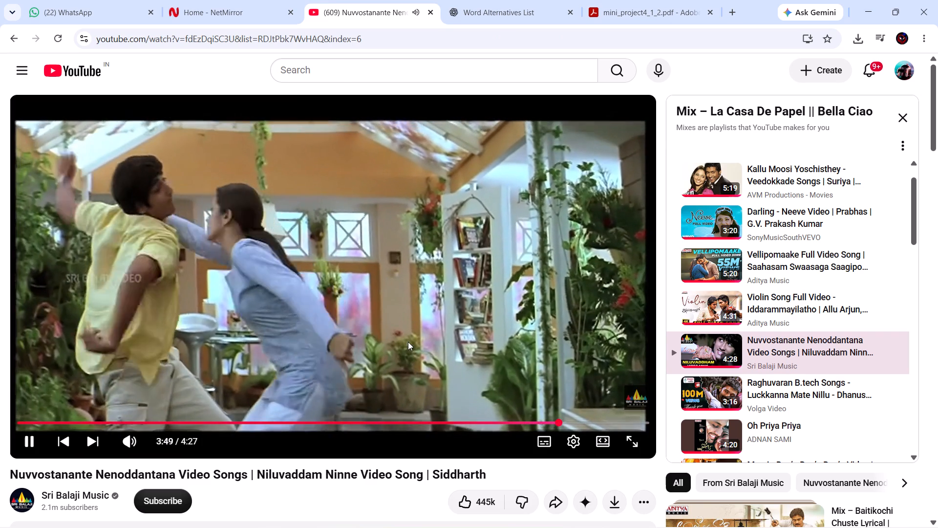
click(635, 12)
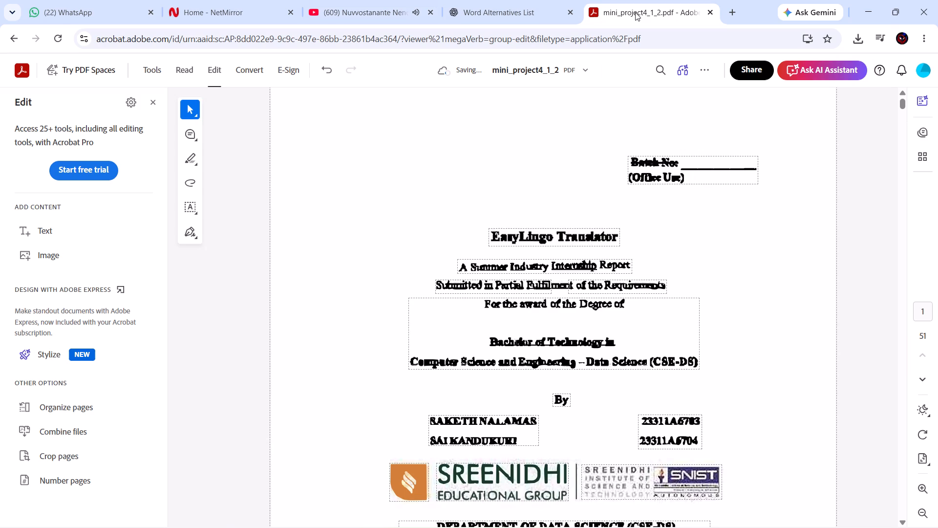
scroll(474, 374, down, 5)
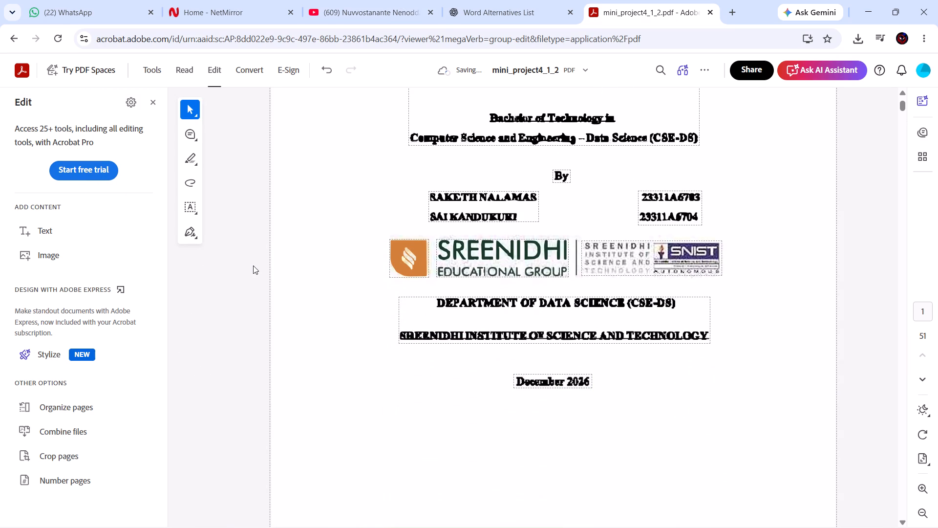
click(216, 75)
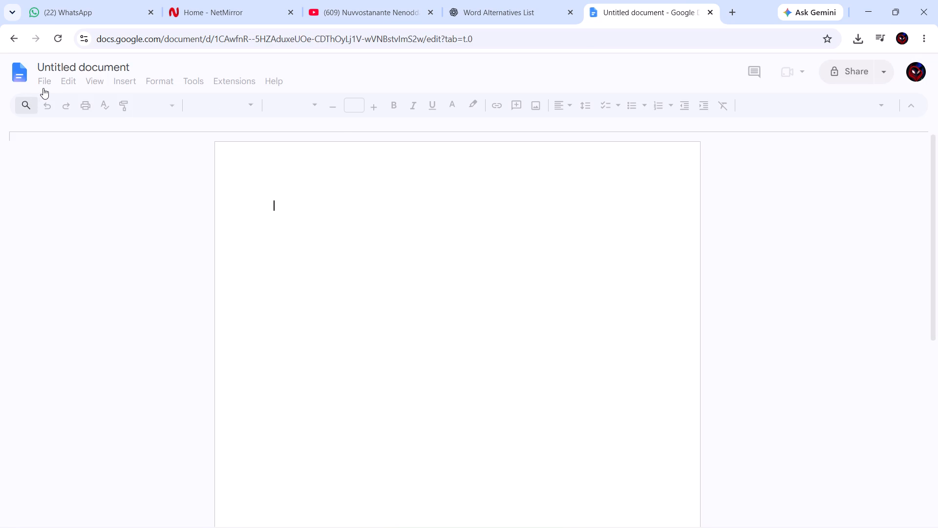
click(45, 84)
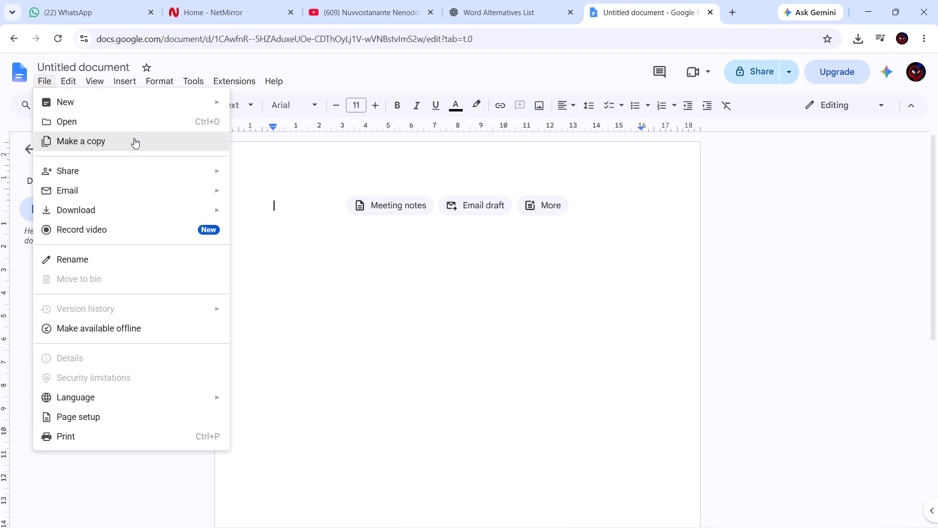
click(141, 120)
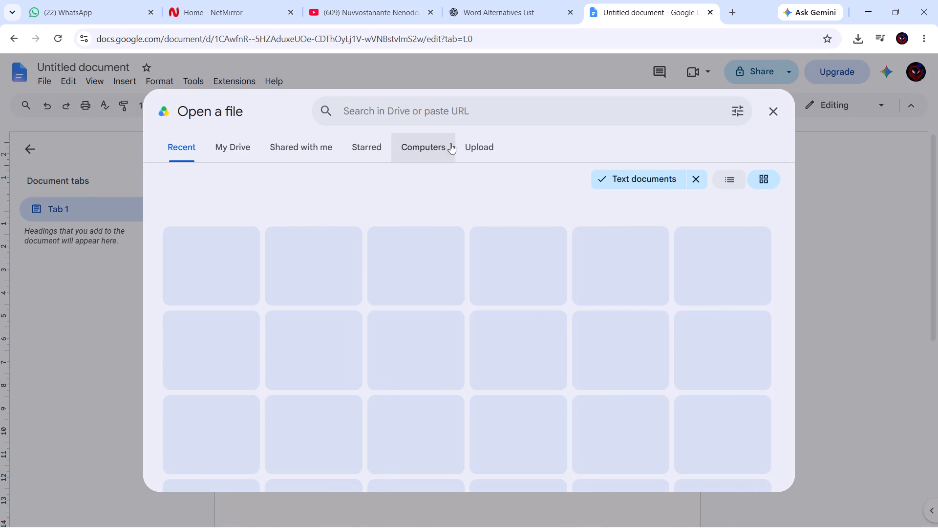
click(478, 152)
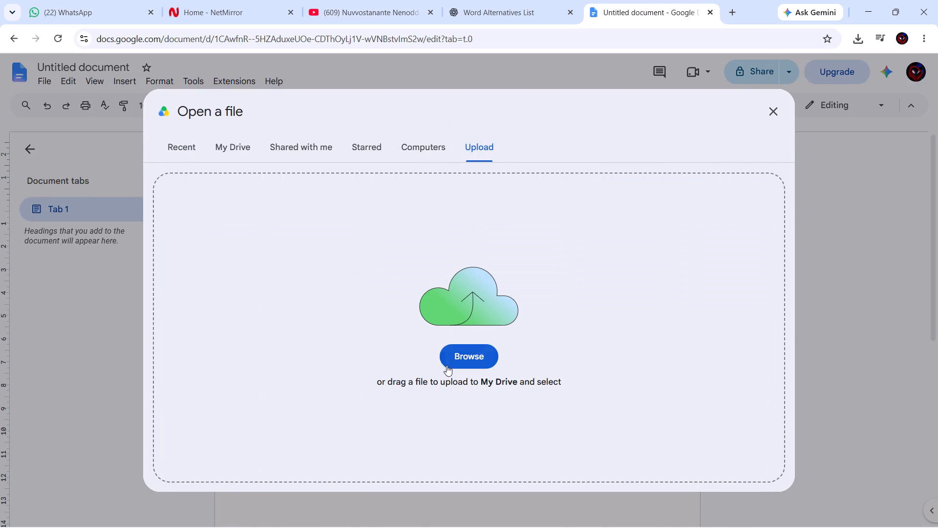
click(448, 365)
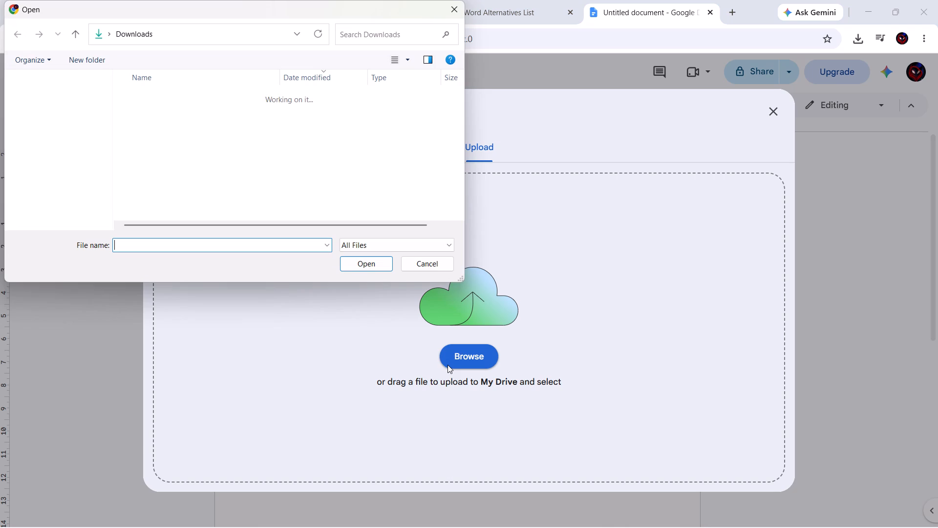
click(245, 110)
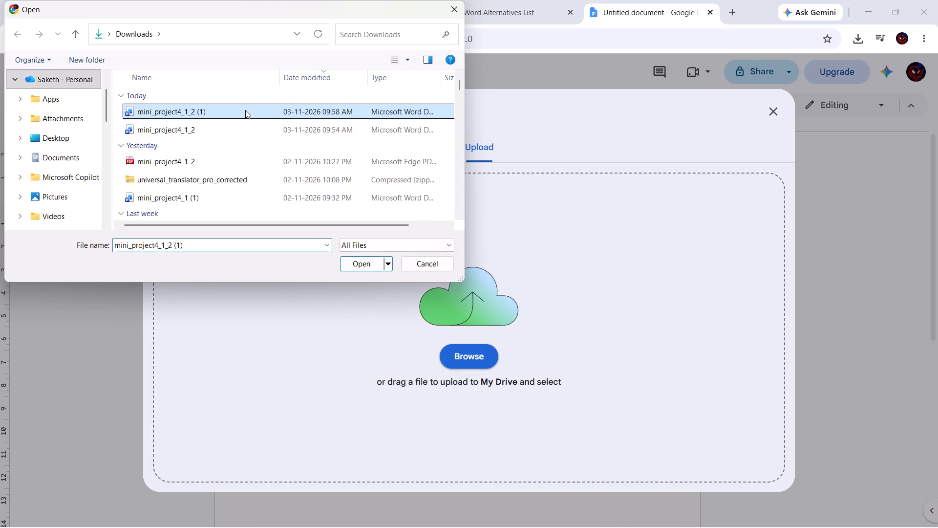
click(364, 268)
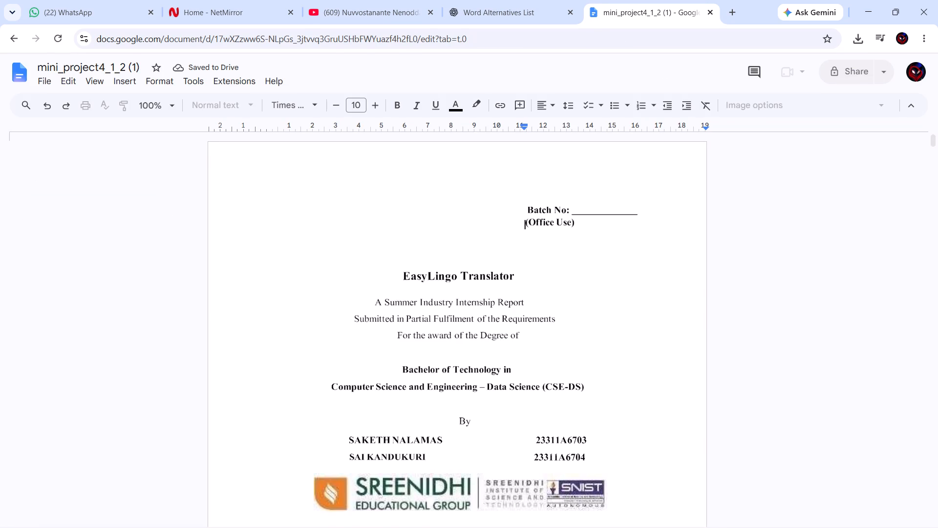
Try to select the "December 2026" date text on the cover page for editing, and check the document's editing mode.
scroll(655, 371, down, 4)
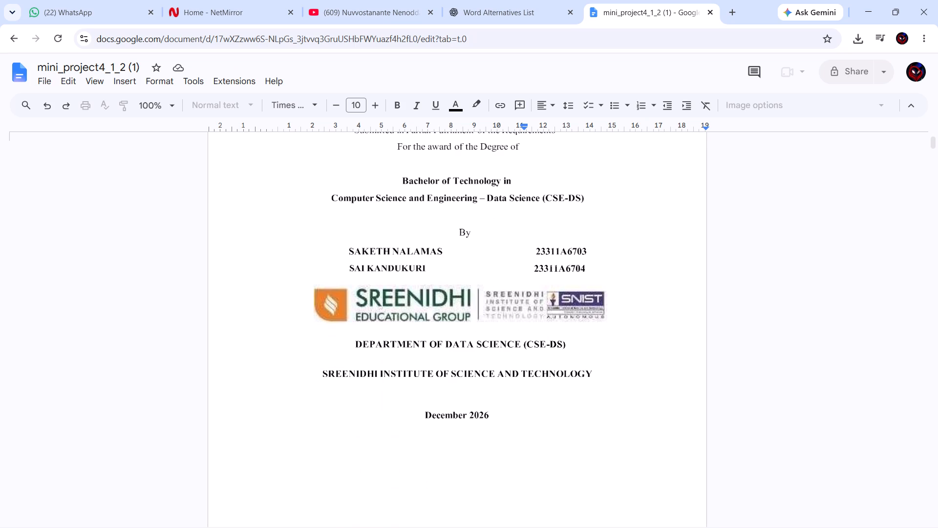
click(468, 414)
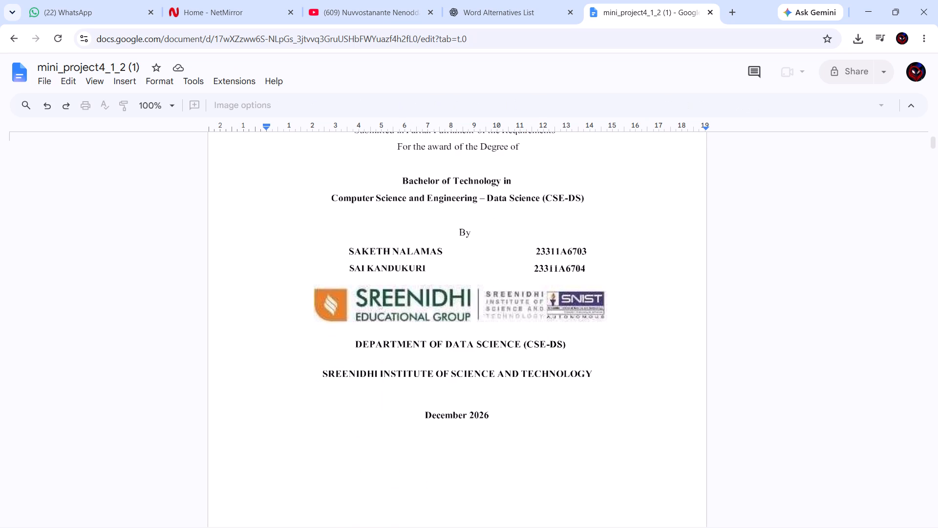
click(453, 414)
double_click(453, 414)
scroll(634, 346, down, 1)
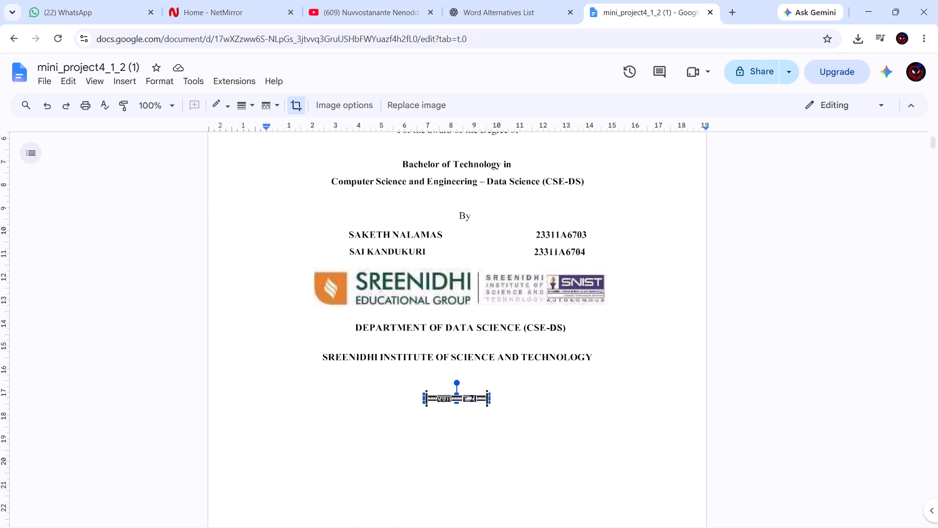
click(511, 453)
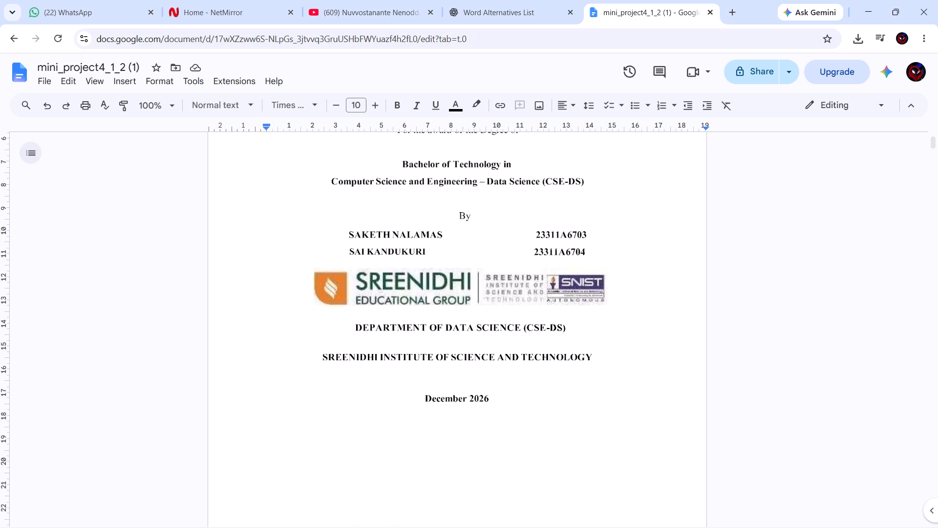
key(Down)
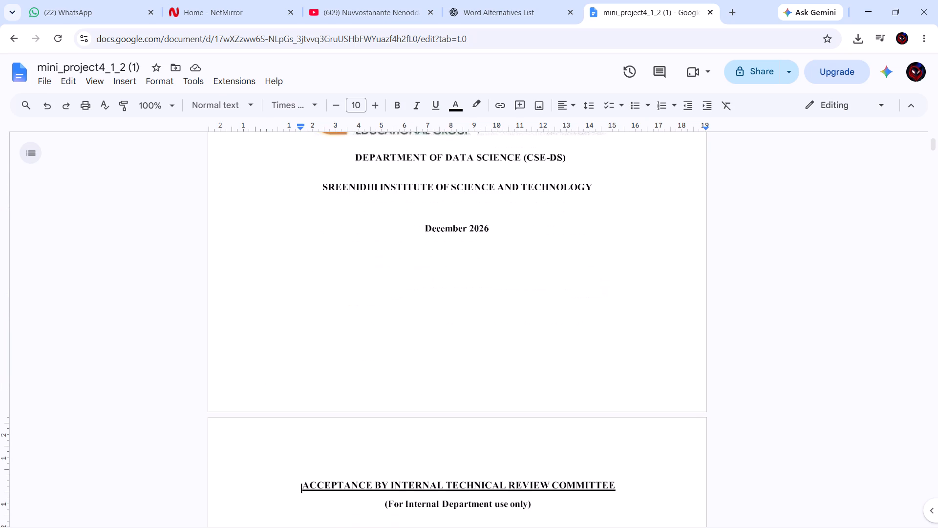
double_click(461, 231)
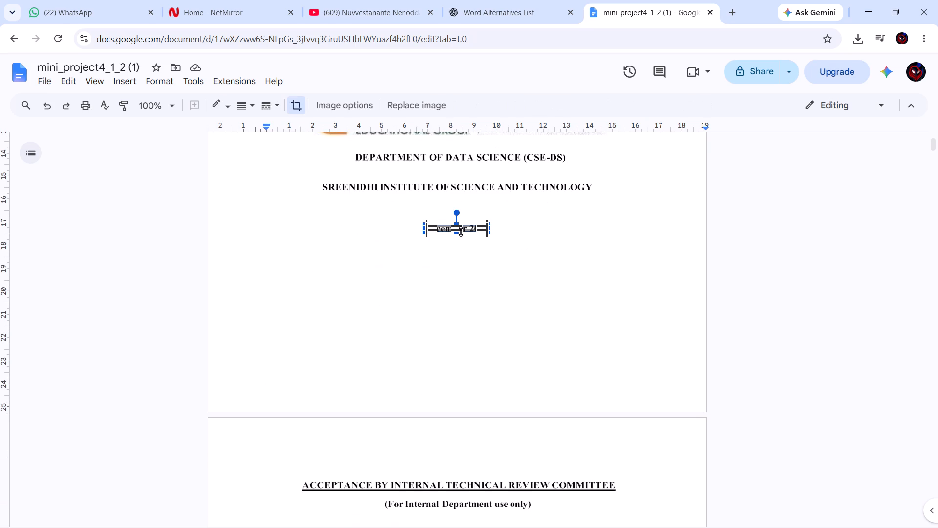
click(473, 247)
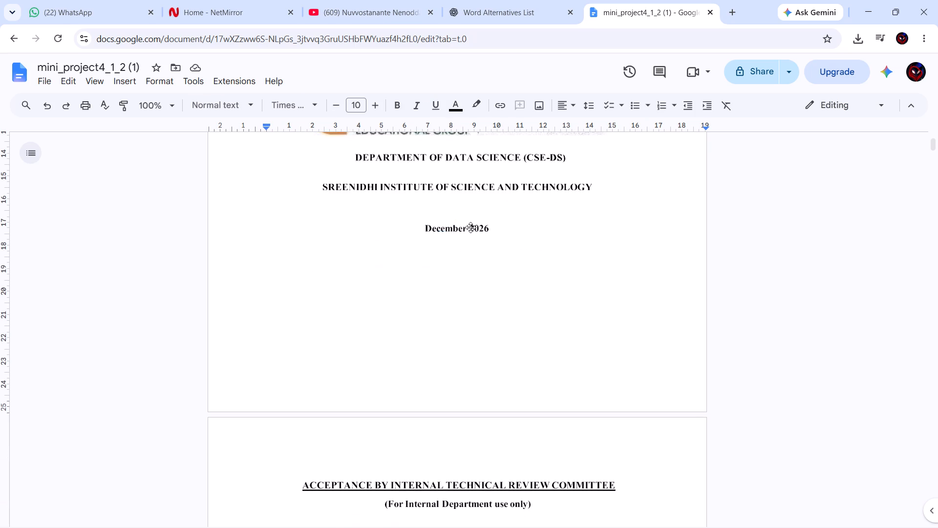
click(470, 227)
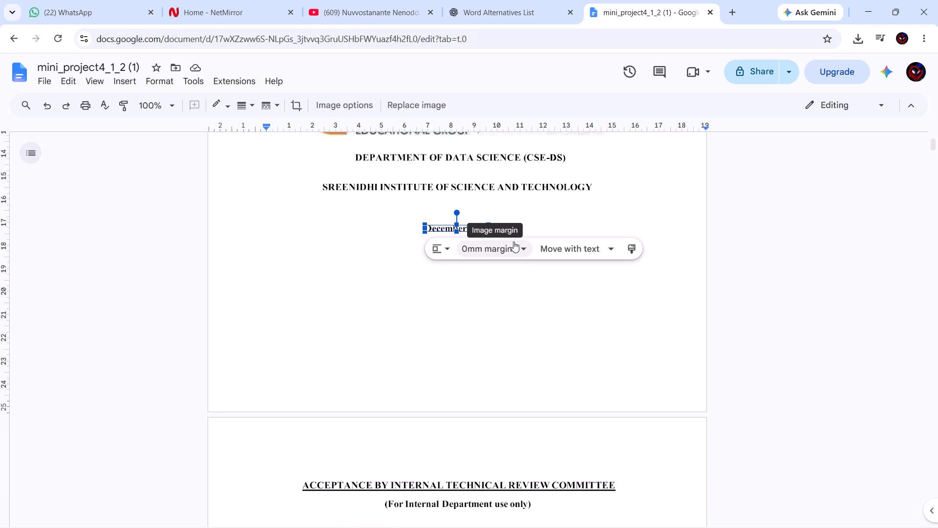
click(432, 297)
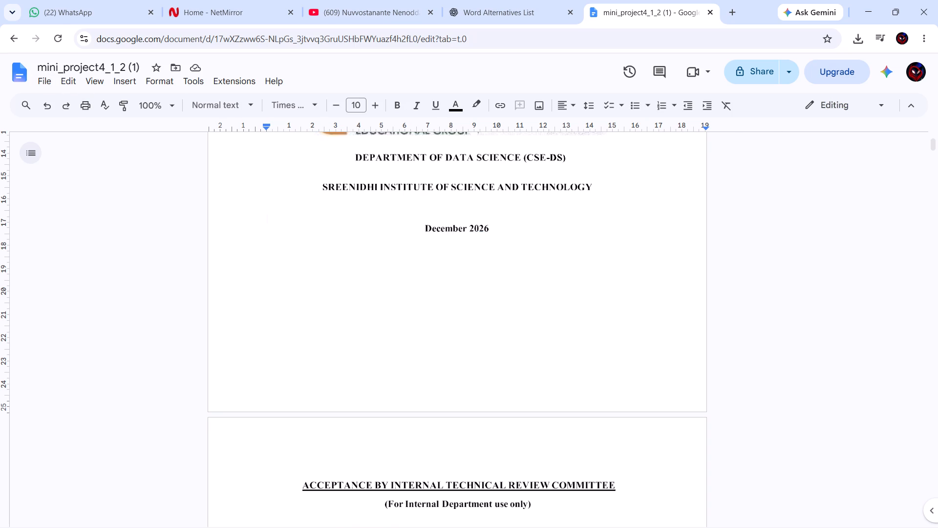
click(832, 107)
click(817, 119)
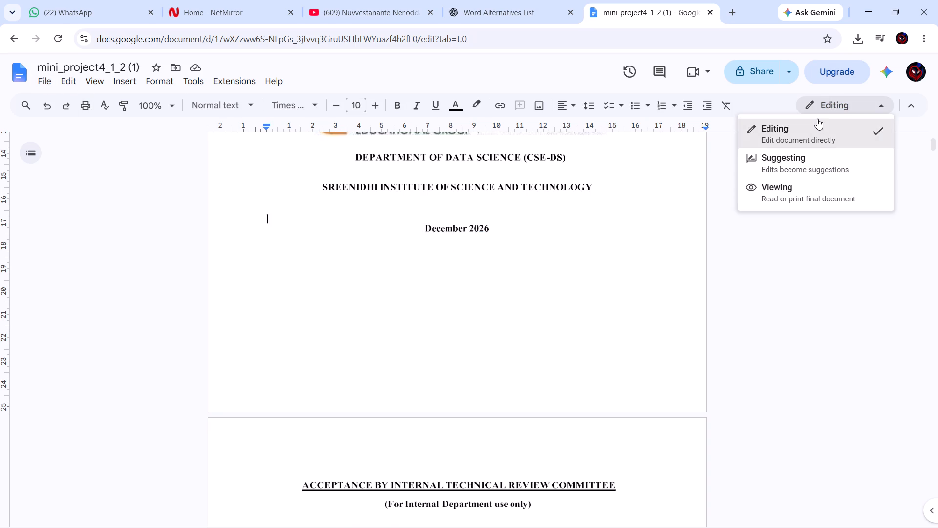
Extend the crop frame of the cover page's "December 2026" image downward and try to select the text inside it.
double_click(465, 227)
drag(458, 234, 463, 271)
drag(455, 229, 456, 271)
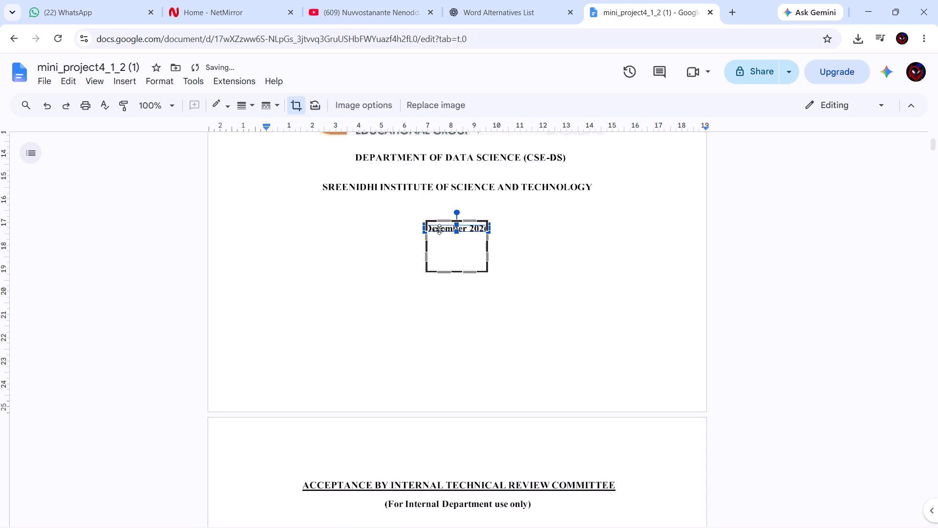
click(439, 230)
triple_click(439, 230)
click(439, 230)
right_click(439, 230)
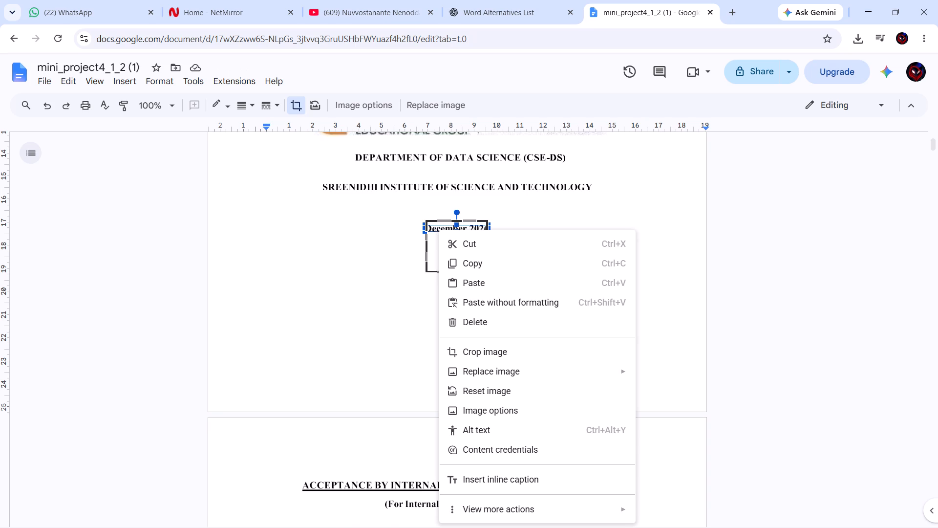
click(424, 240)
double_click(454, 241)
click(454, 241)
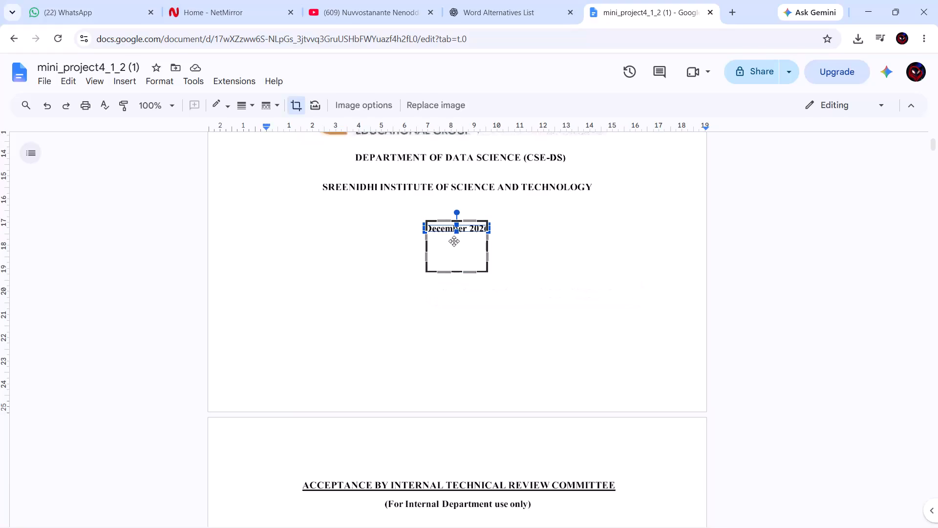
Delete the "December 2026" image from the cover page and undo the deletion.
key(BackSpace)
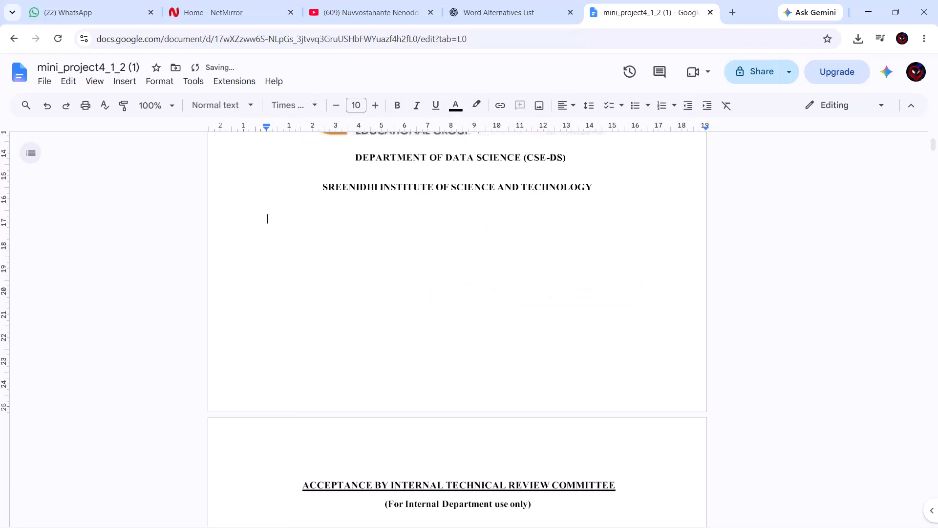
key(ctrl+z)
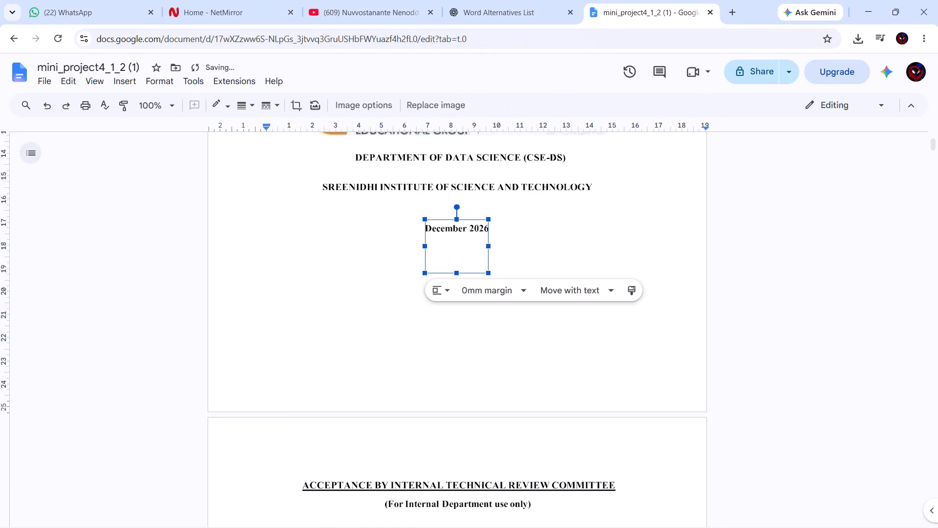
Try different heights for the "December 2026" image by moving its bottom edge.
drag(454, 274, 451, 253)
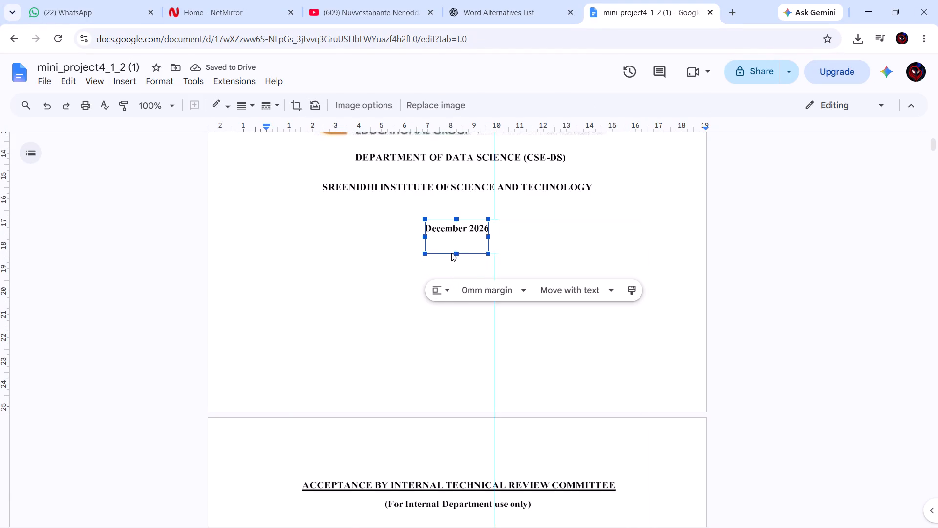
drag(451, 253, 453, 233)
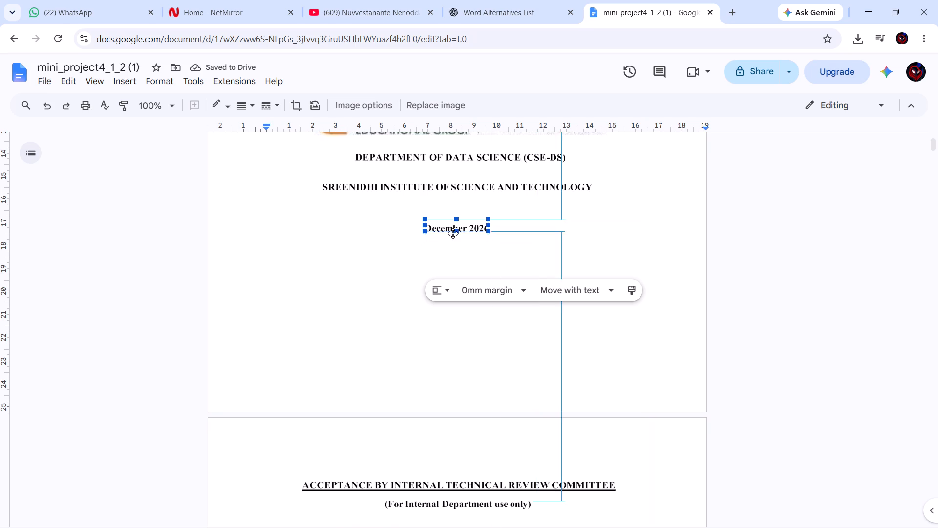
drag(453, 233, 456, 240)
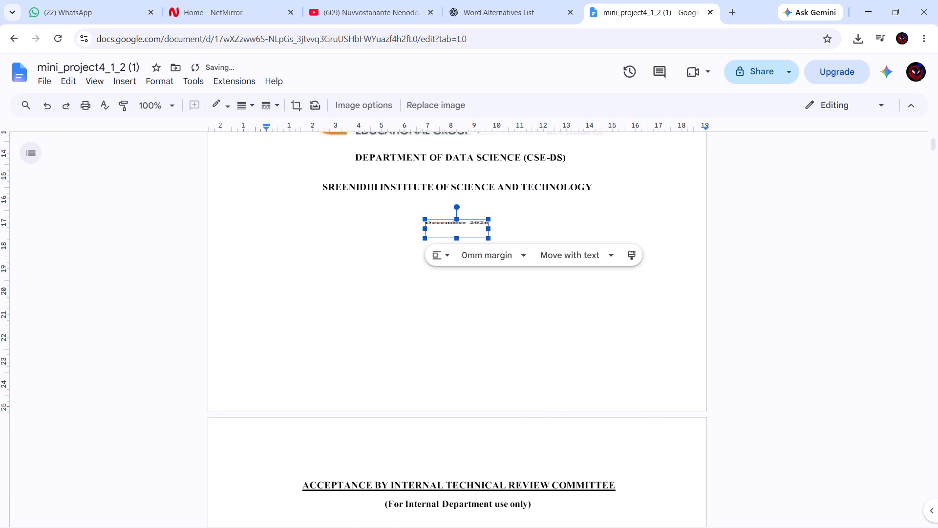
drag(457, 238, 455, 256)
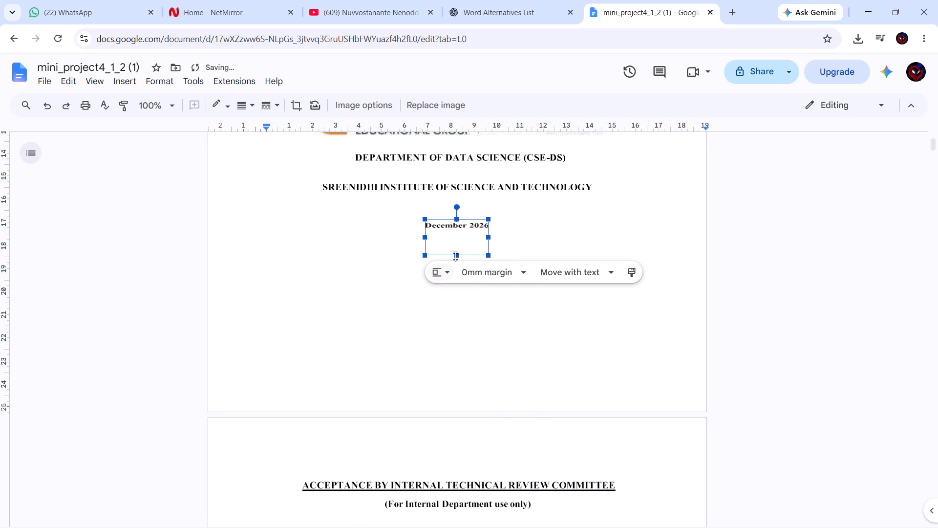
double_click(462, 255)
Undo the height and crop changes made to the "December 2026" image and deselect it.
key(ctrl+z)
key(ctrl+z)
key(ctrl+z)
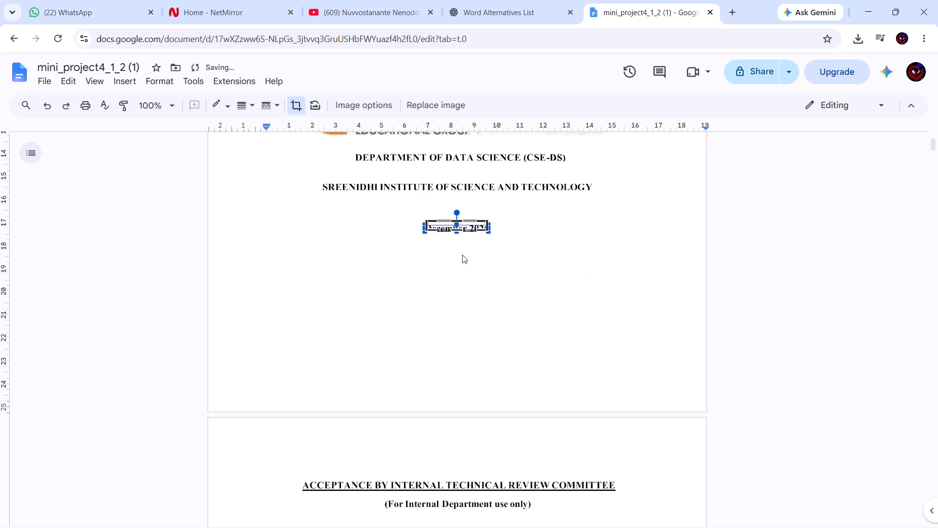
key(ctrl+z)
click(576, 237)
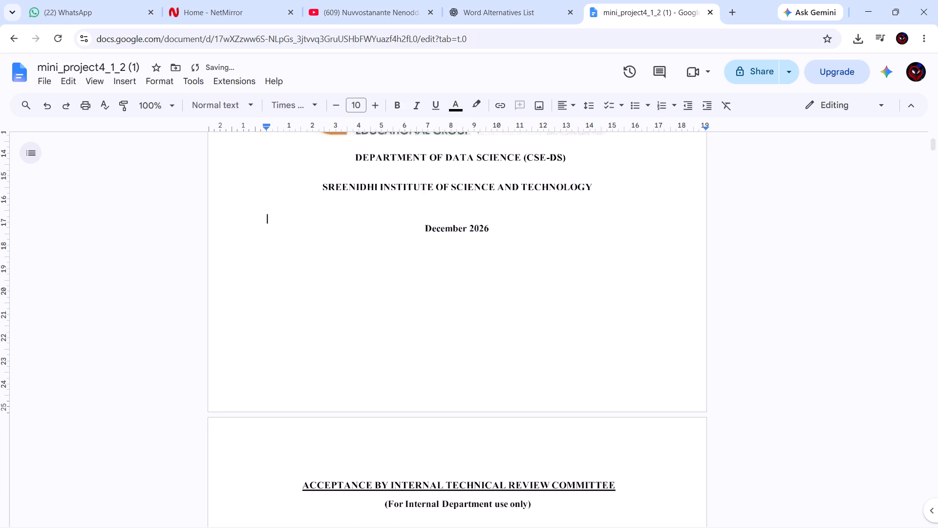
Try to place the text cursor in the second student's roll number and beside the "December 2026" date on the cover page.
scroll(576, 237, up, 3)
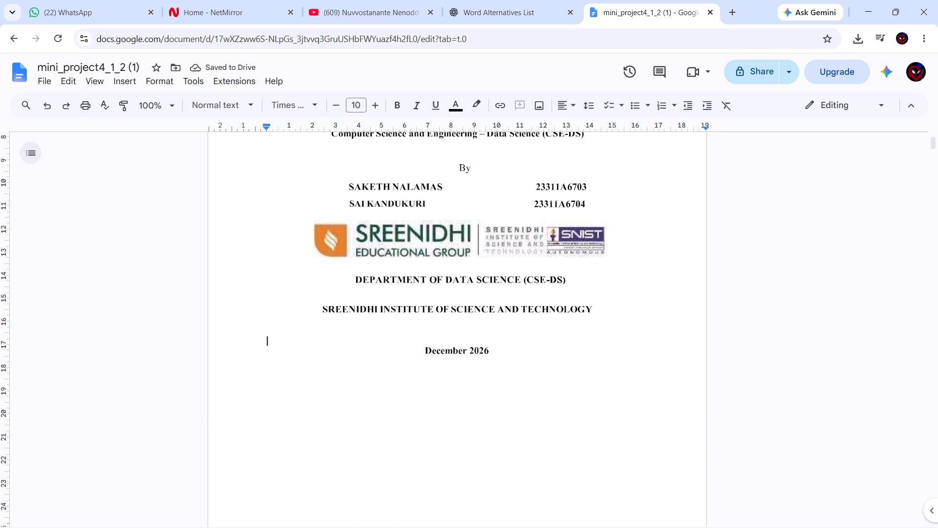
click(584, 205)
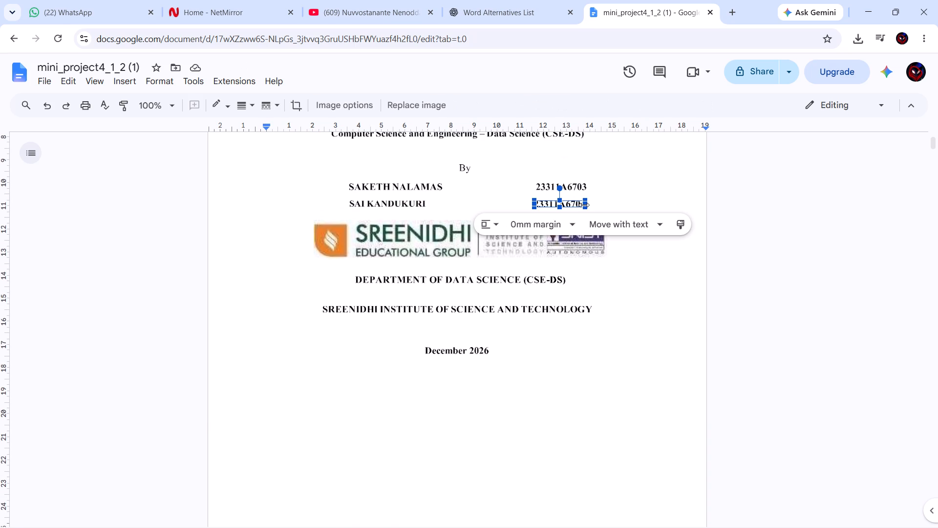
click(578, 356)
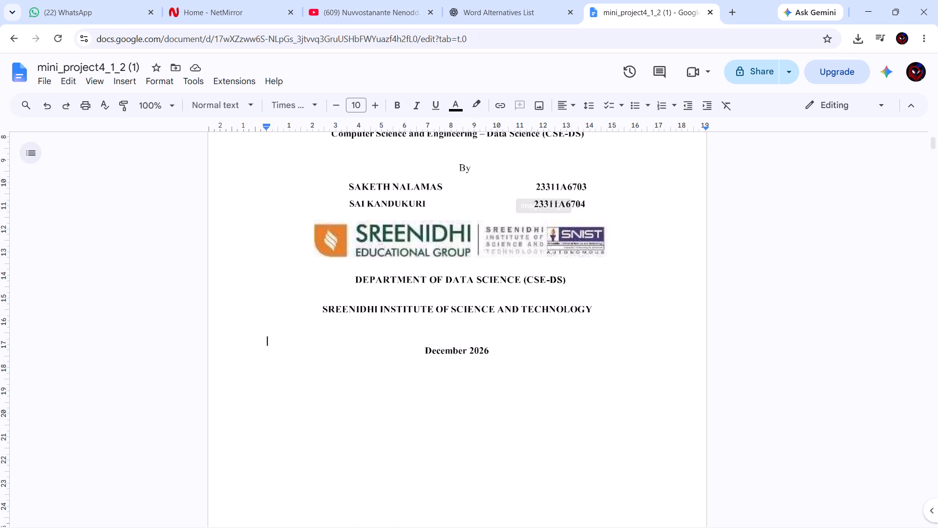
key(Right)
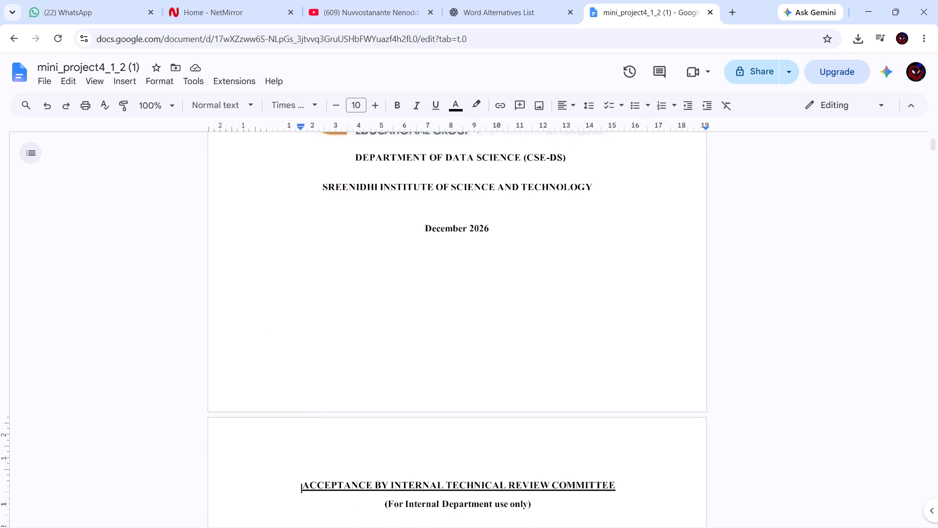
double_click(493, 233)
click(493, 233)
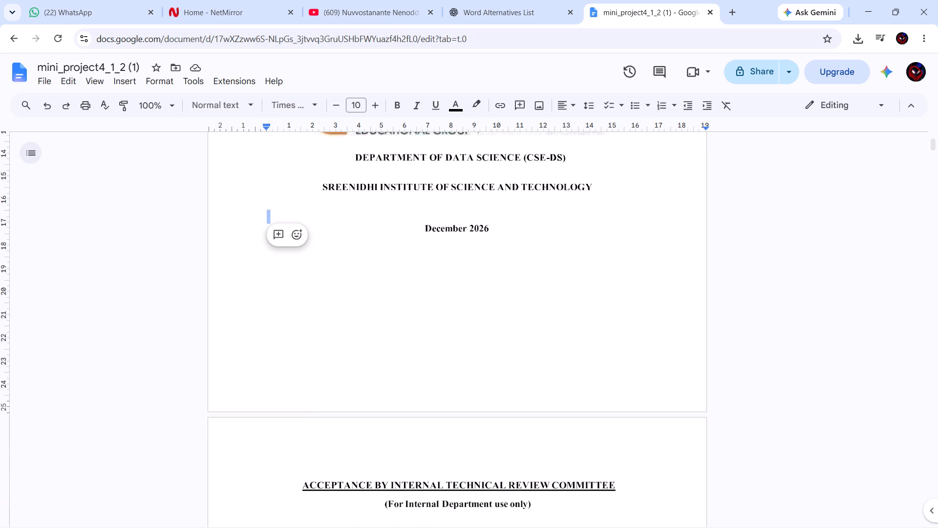
Review the report's front pages, from the cover through the acceptance, certificate and declaration pages, and return to the cover.
scroll(493, 233, up, 4)
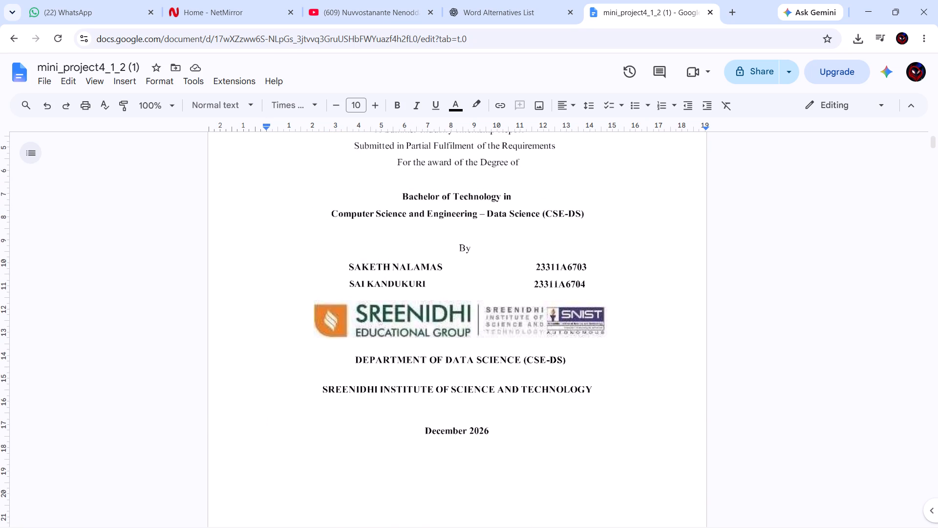
scroll(501, 368, up, 3)
scroll(501, 368, down, 10)
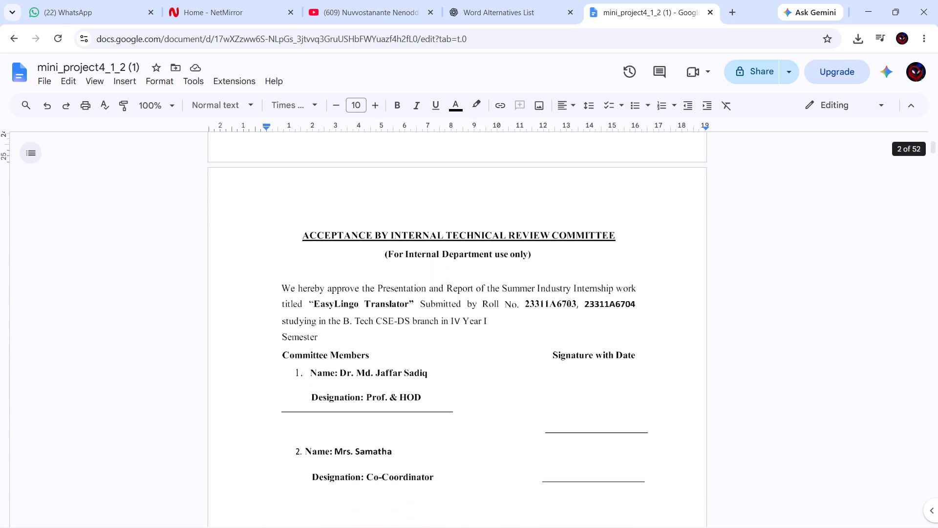
scroll(501, 368, down, 7)
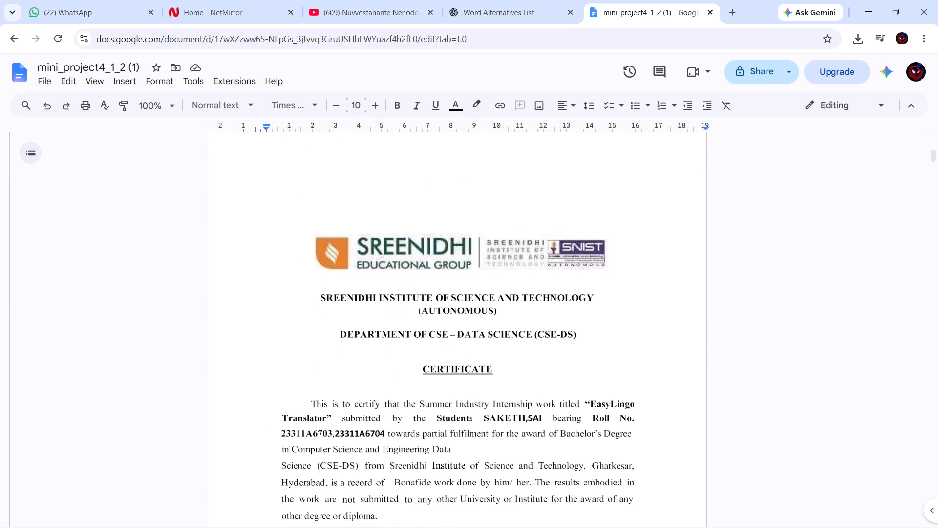
scroll(501, 368, down, 6)
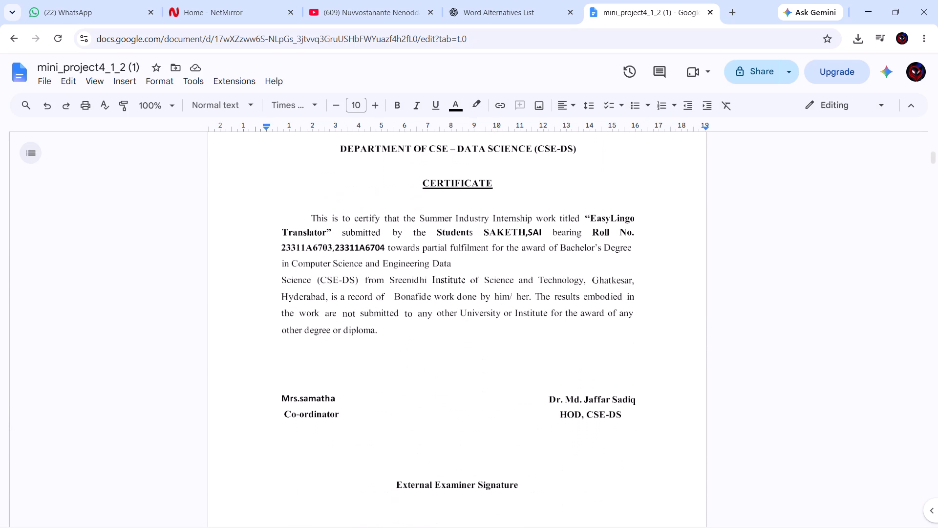
scroll(501, 368, down, 6)
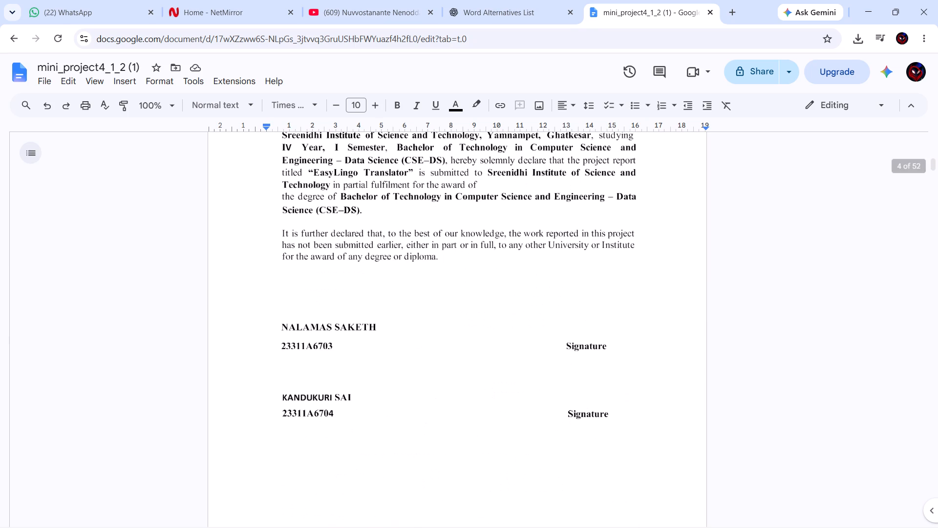
scroll(501, 368, up, 19)
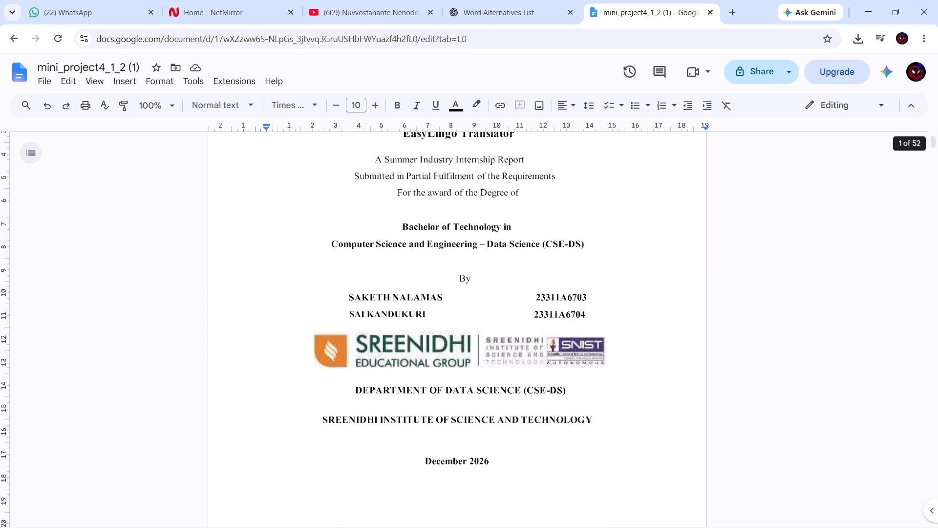
Run the spelling and grammar check on the report.
click(106, 111)
click(106, 111)
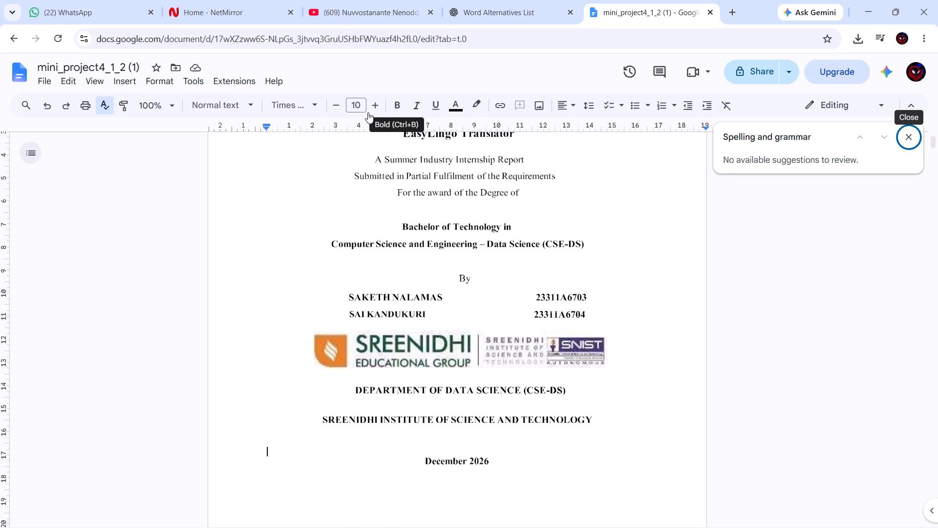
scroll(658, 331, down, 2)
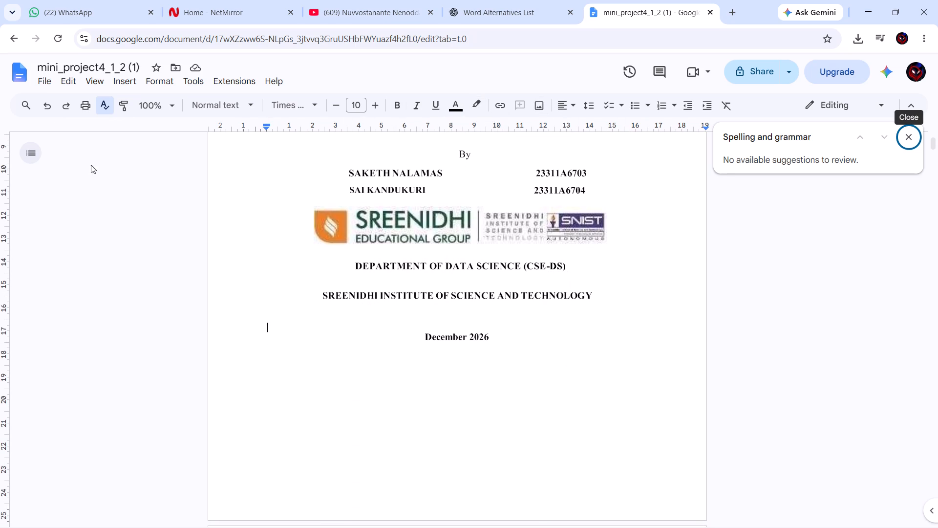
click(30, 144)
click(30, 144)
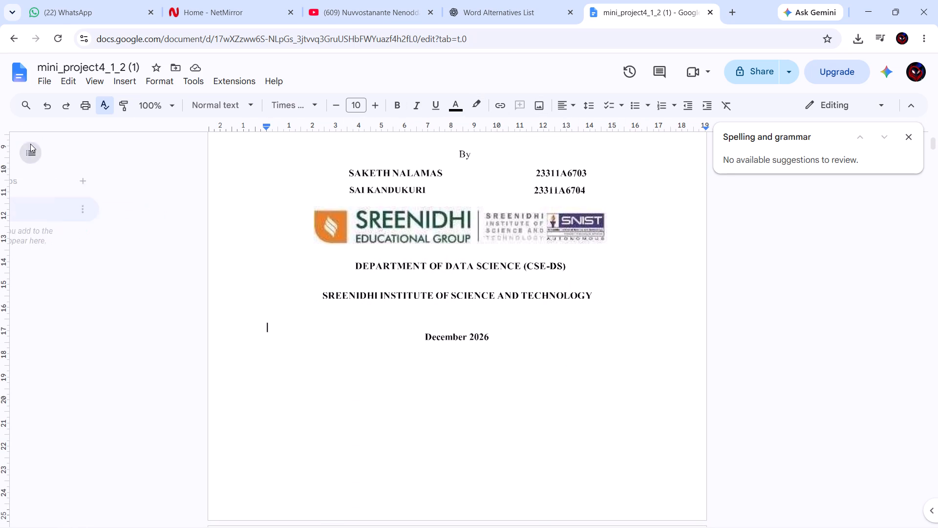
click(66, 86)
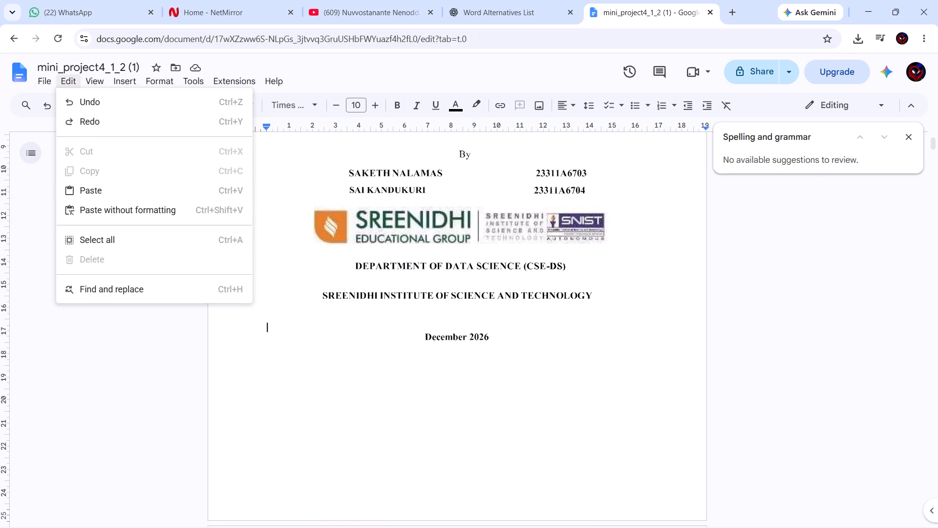
Close the spelling and grammar results and keep the document in Editing mode.
click(907, 144)
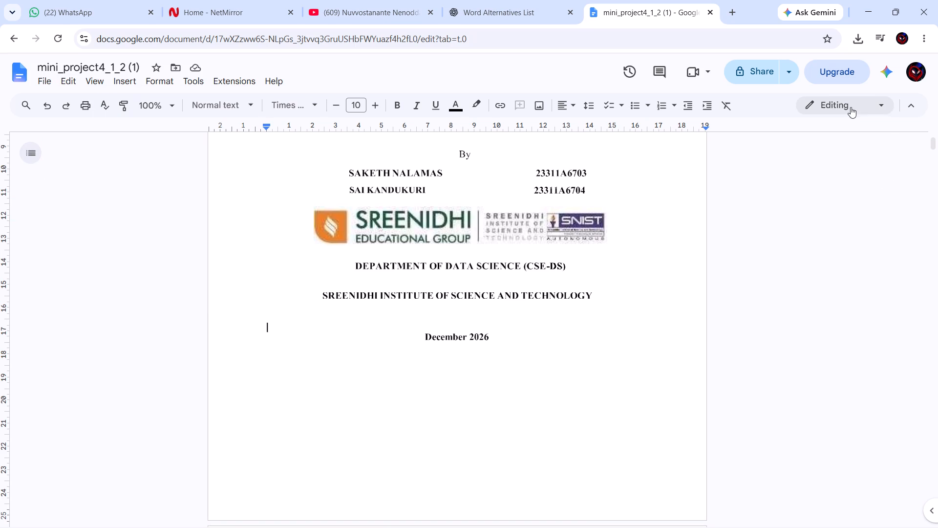
click(851, 107)
click(818, 136)
Cut the "December 2026" image from the cover page.
click(498, 339)
double_click(498, 339)
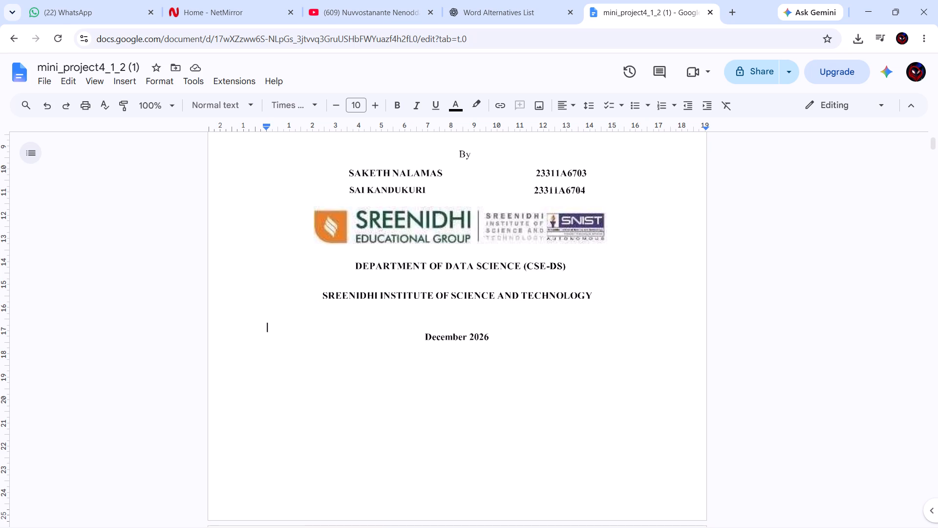
double_click(498, 339)
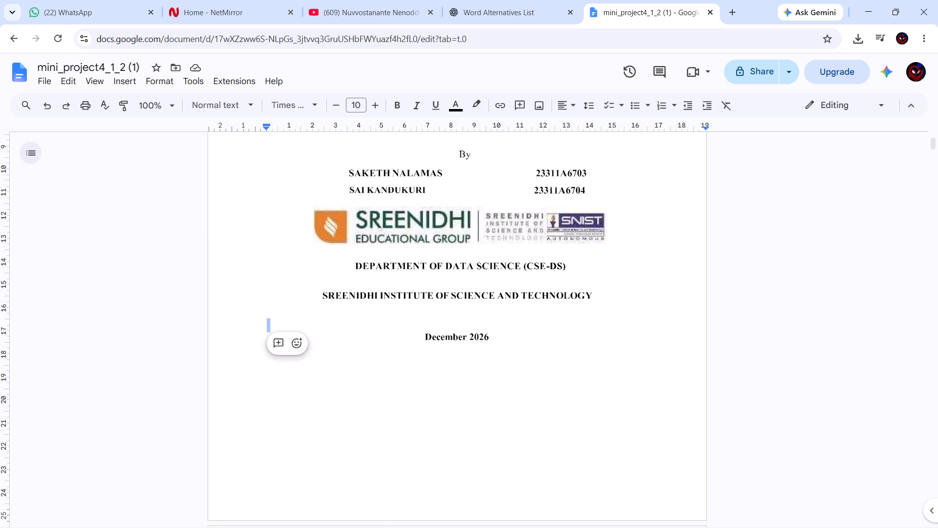
click(485, 346)
click(481, 340)
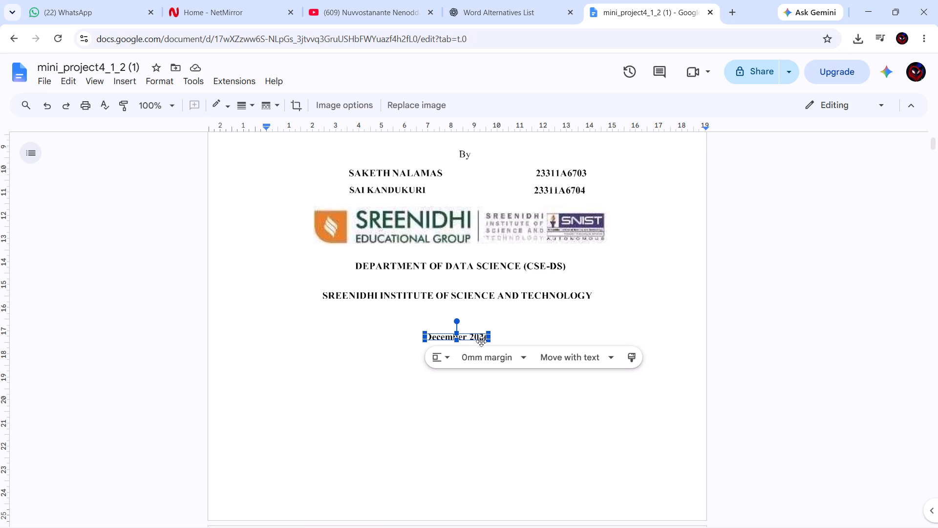
key(ctrl+x)
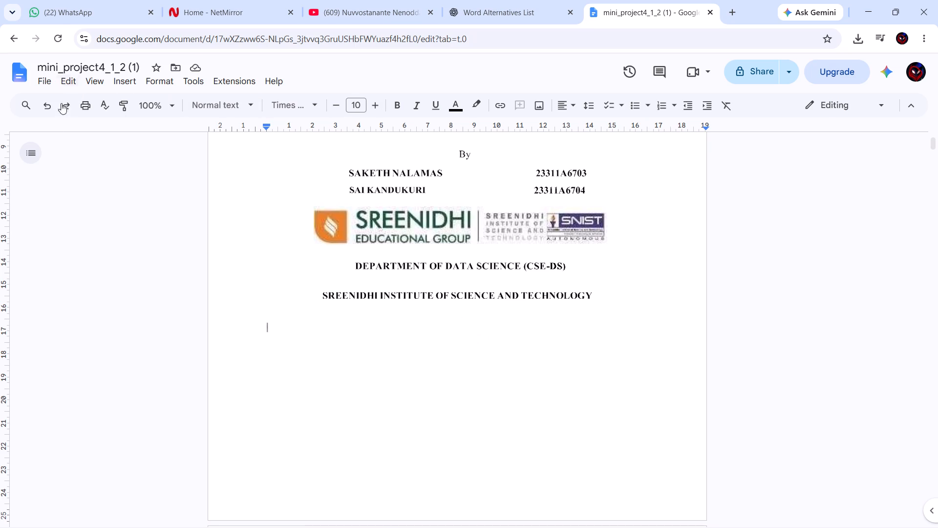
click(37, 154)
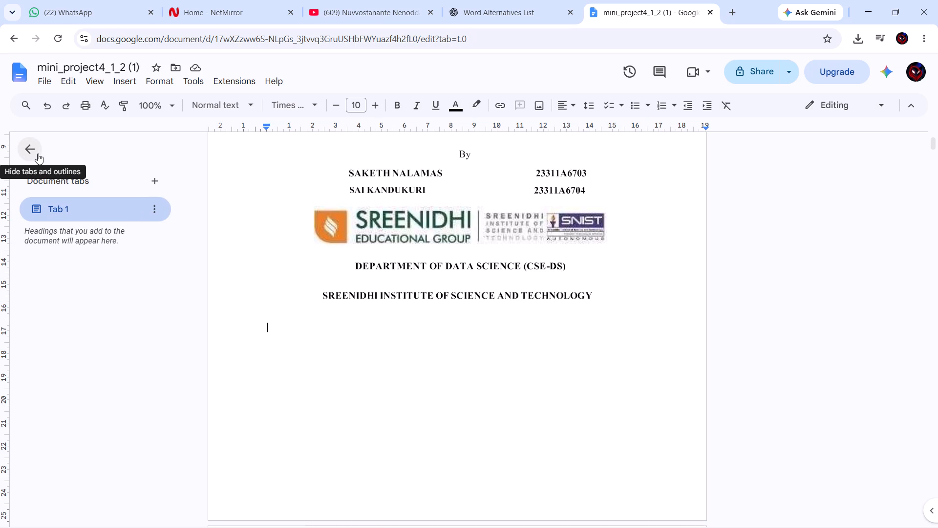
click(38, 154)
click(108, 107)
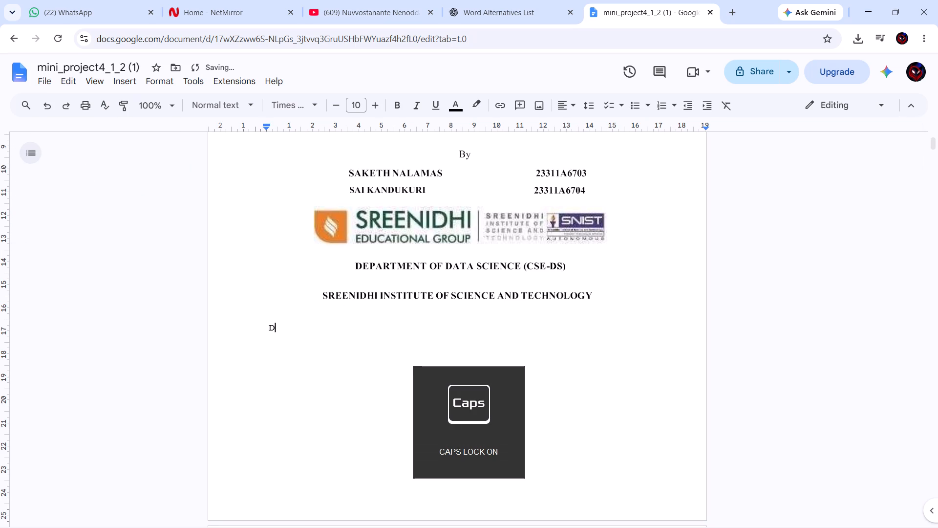
Clear the stray letters from the line below the institute name and indent that line with spaces.
key(BackSpace)
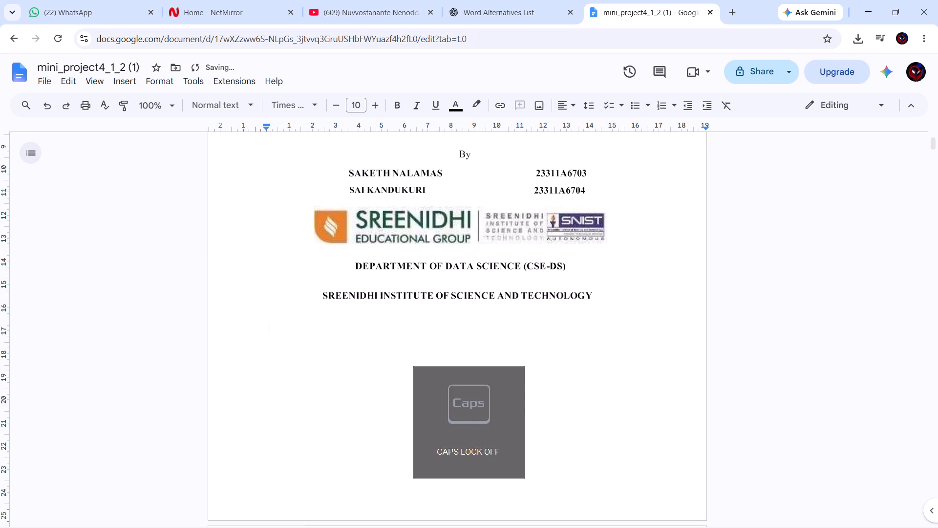
text(no)
key(BackSpace)
key(BackSpace)
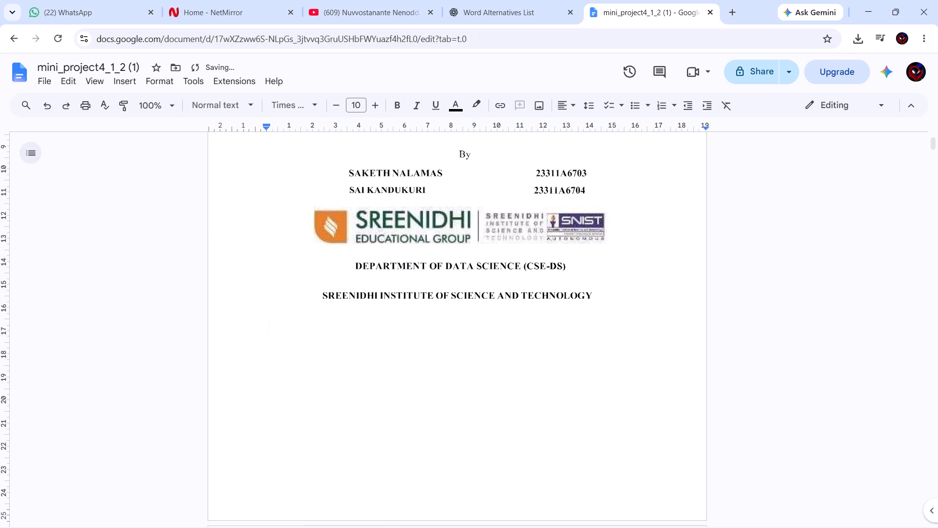
key(space)
key(space)
key(space)
Enter the date text "NOVMEBER 2026" on the indented line below the institute name.
text(NOvme)
key(BackSpace)
key(BackSpace)
key(BackSpace)
key(shift+v)
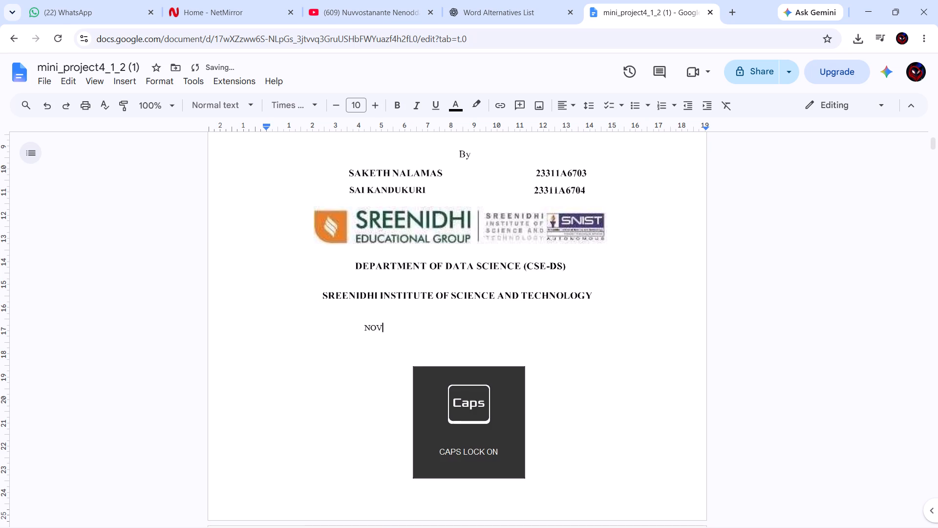
text(MEBER)
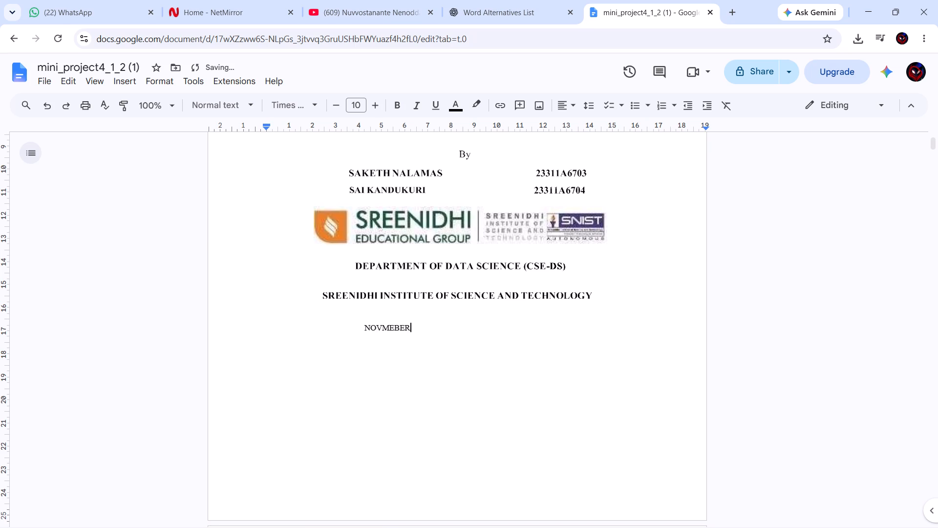
key(space)
text(29)
key(Delete)
key(ctrl+z)
key(BackSpace)
key(0)
text(26)
Insert spaces before "NOVMEBER 2026" to shift it towards the centre of the cover page.
click(365, 330)
key(space)
key(space)
key(space)
key(space)
key(space)
key(space)
key(space)
key(space)
key(space)
key(space)
key(space)
key(space)
key(space)
key(space)
key(space)
key(space)
key(space)
key(space)
key(space)
key(space)
key(space)
key(space)
key(space)
key(space)
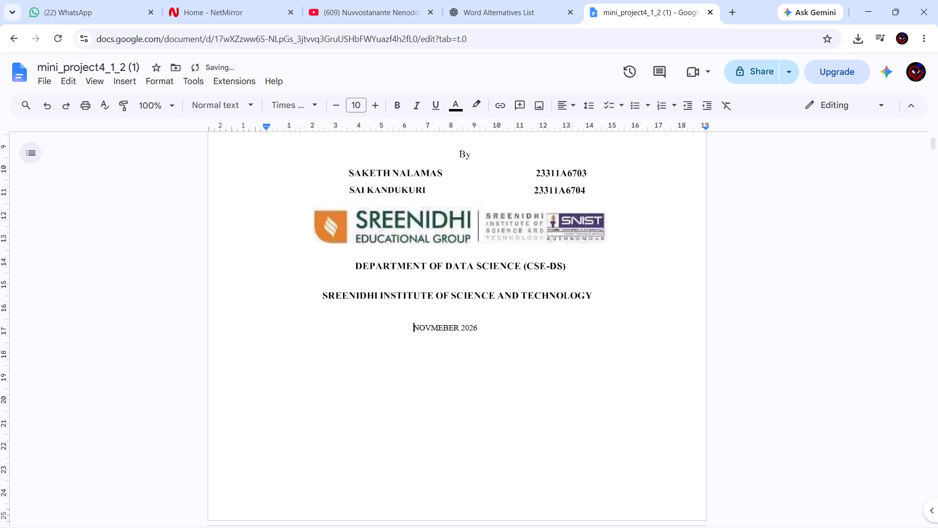
Make the "NOVMEBER 2026" date line bold.
drag(477, 327, 408, 330)
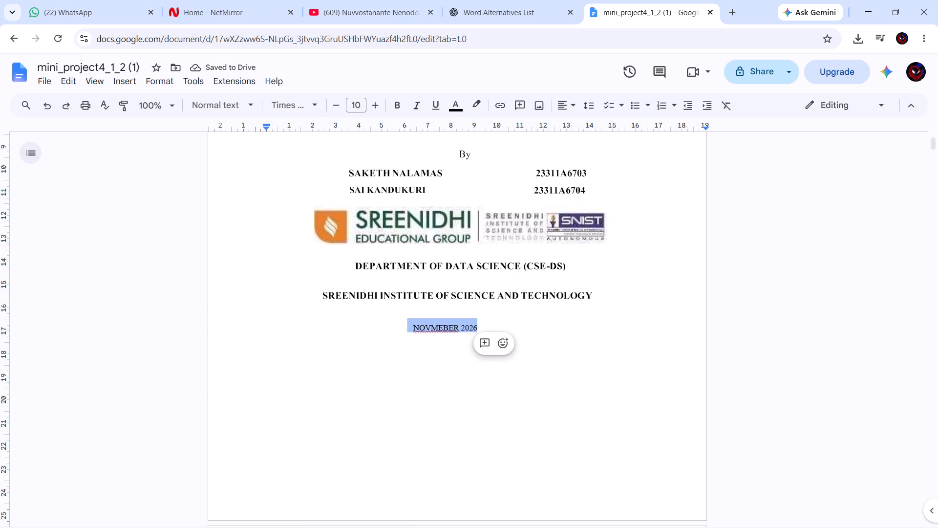
click(418, 331)
click(410, 328)
drag(410, 328, 469, 328)
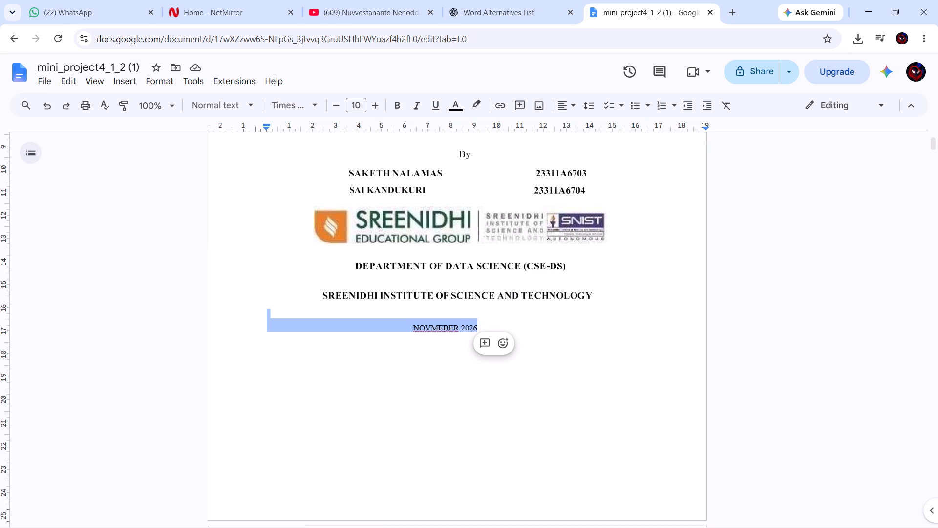
click(401, 99)
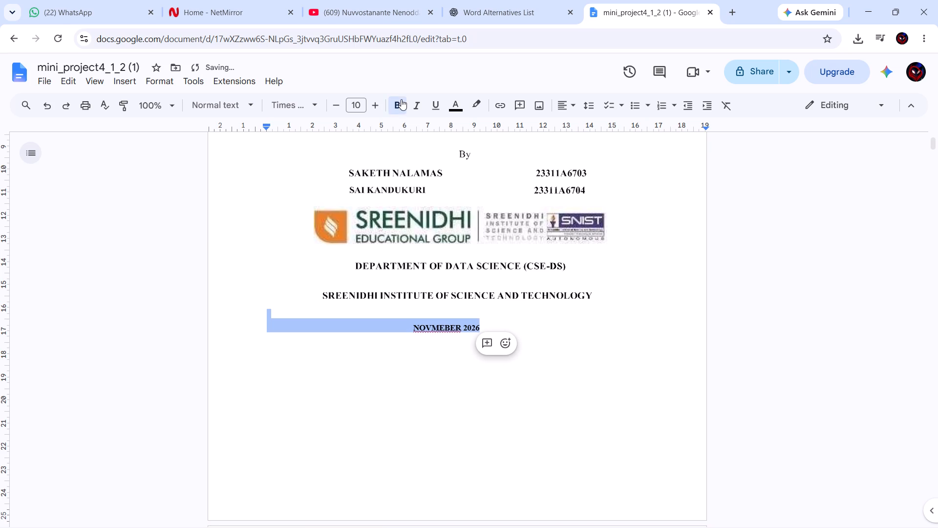
click(562, 339)
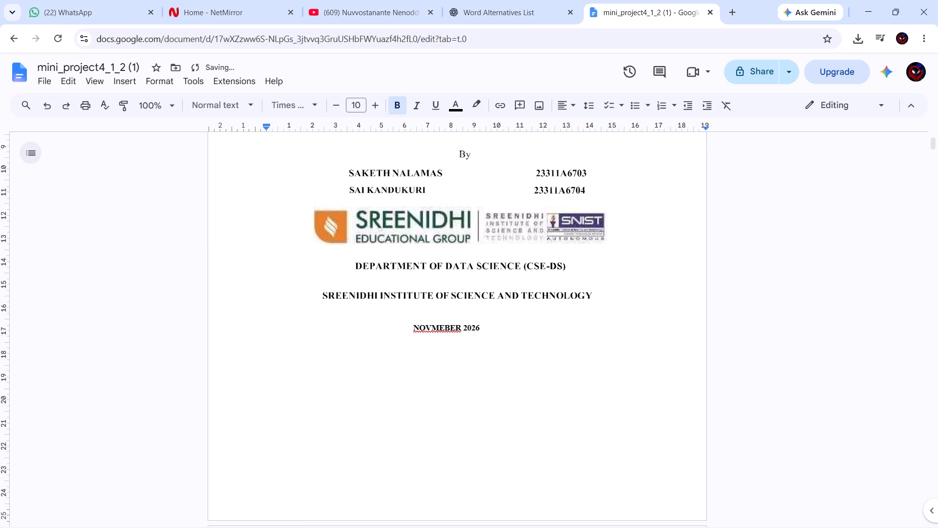
Set the font size of "NOVMEBER 2026" to 12.
drag(484, 330, 411, 329)
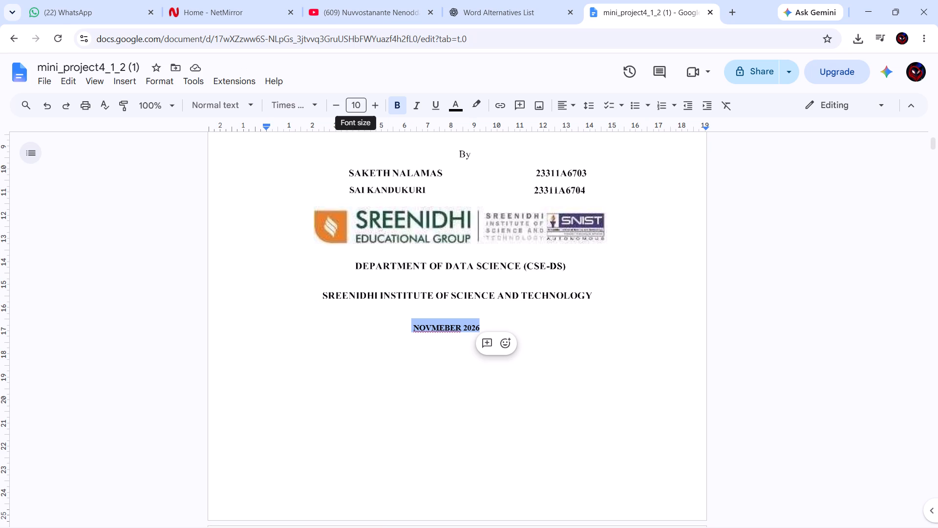
click(360, 108)
click(365, 207)
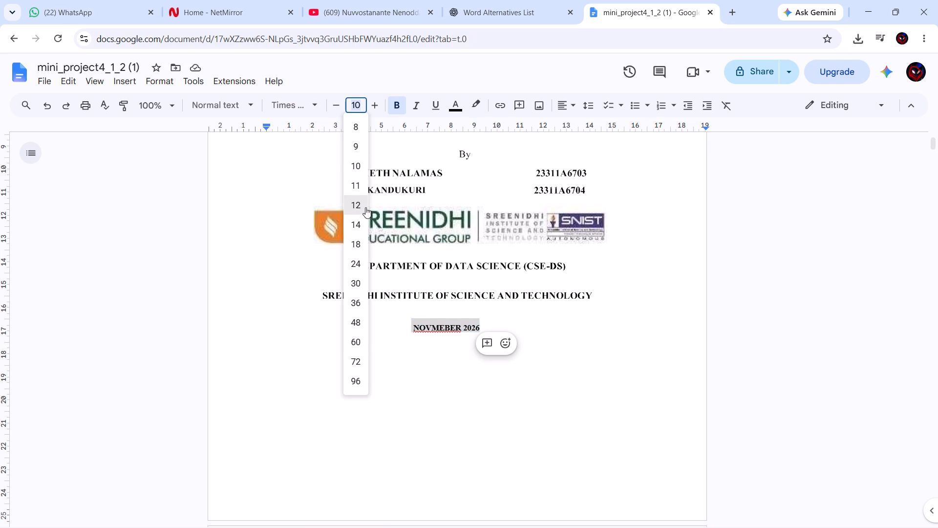
click(698, 392)
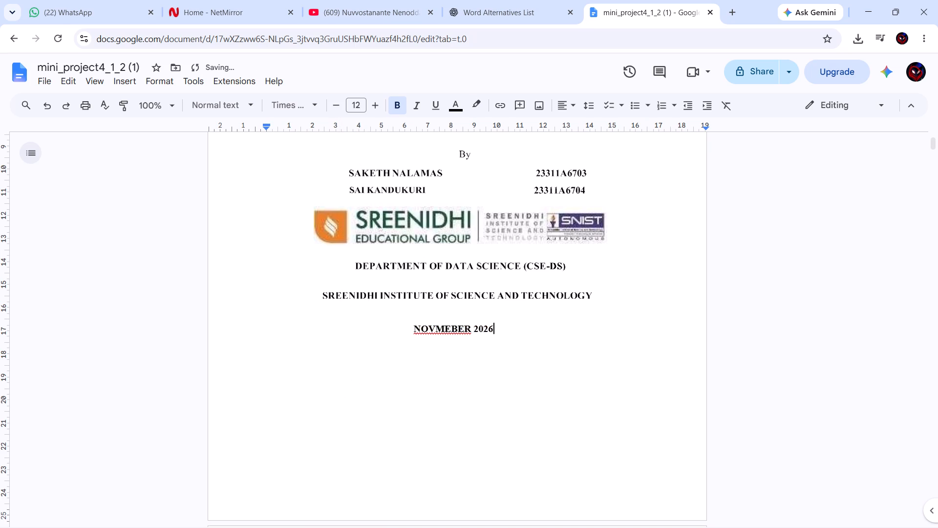
Add four blank lines between the institute name and the date to move the date further down the cover page.
scroll(597, 372, down, 5)
scroll(597, 372, up, 4)
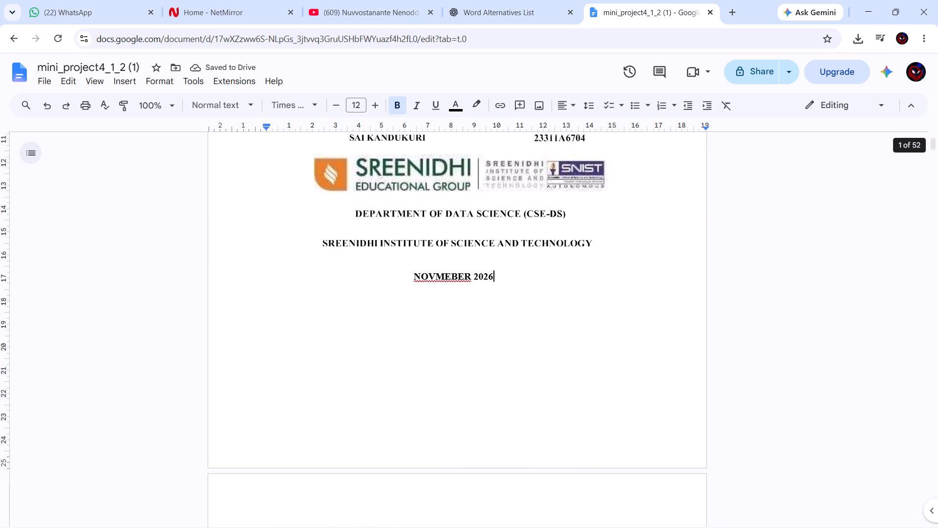
click(478, 262)
key(Return)
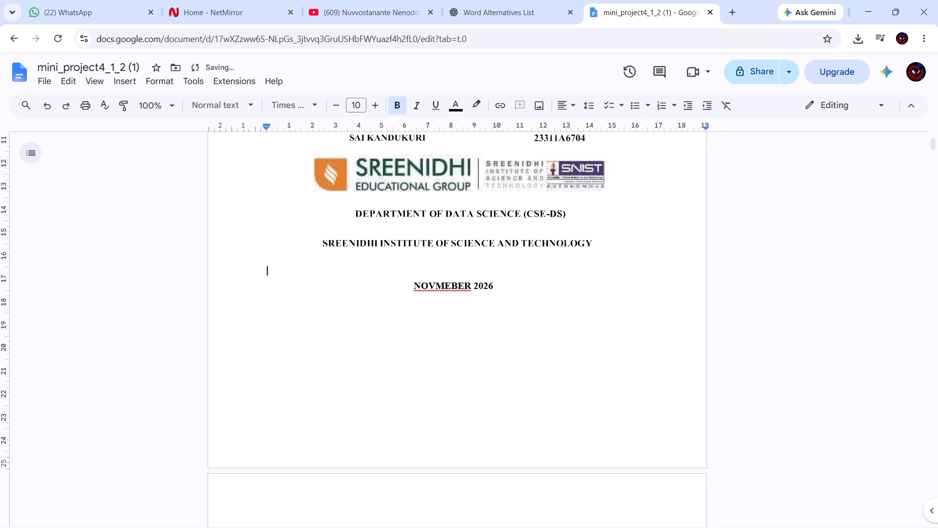
key(Return)
key(Return)
key(Return)
key(Return)
key(Return)
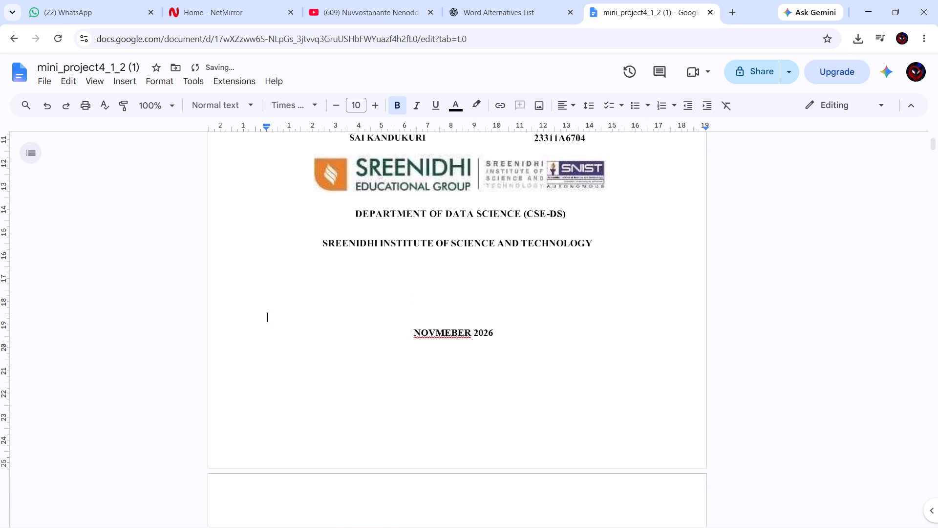
key(BackSpace)
key(BackSpace)
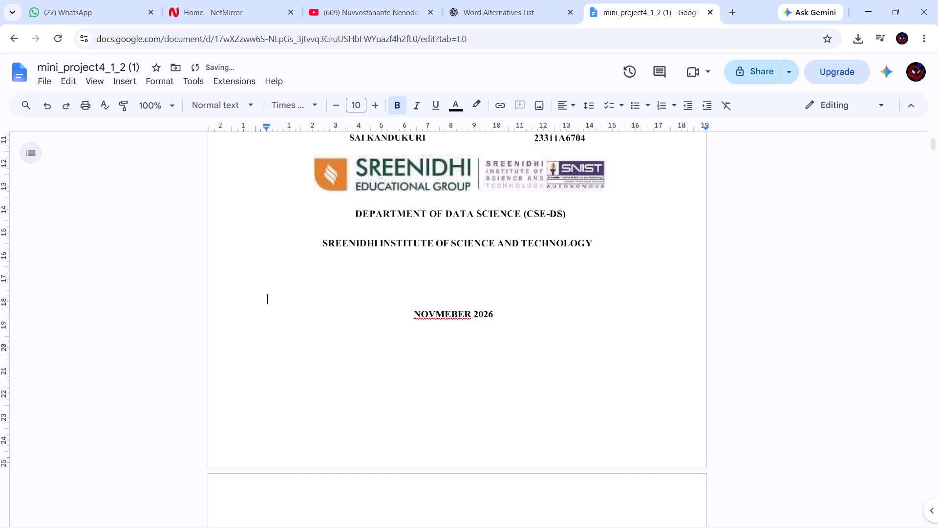
click(622, 196)
click(622, 185)
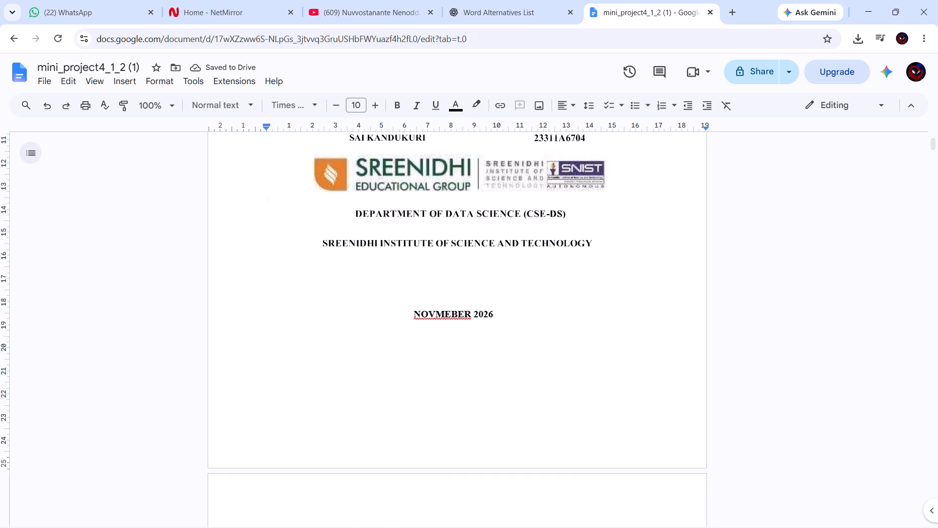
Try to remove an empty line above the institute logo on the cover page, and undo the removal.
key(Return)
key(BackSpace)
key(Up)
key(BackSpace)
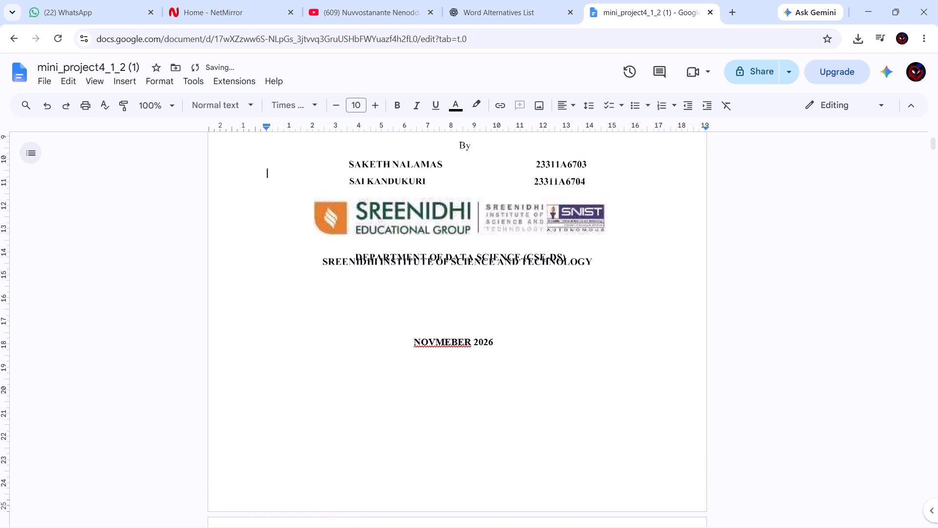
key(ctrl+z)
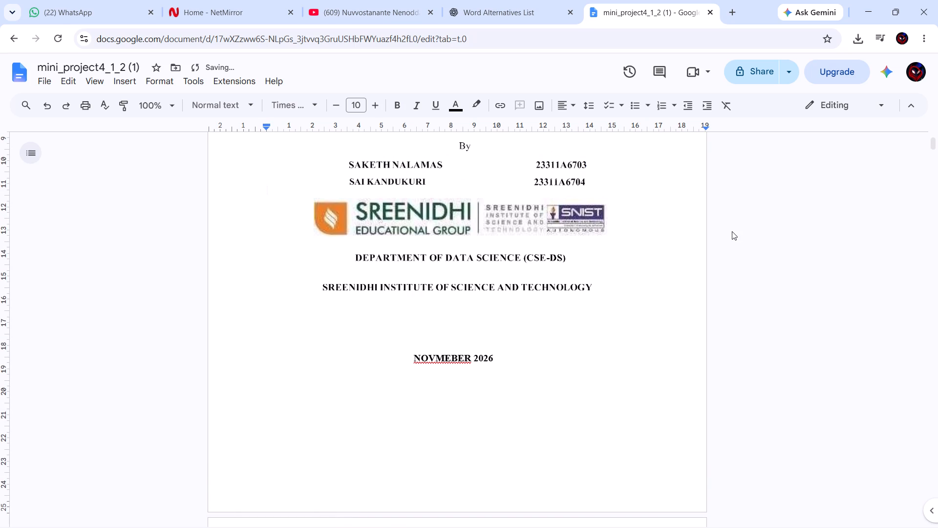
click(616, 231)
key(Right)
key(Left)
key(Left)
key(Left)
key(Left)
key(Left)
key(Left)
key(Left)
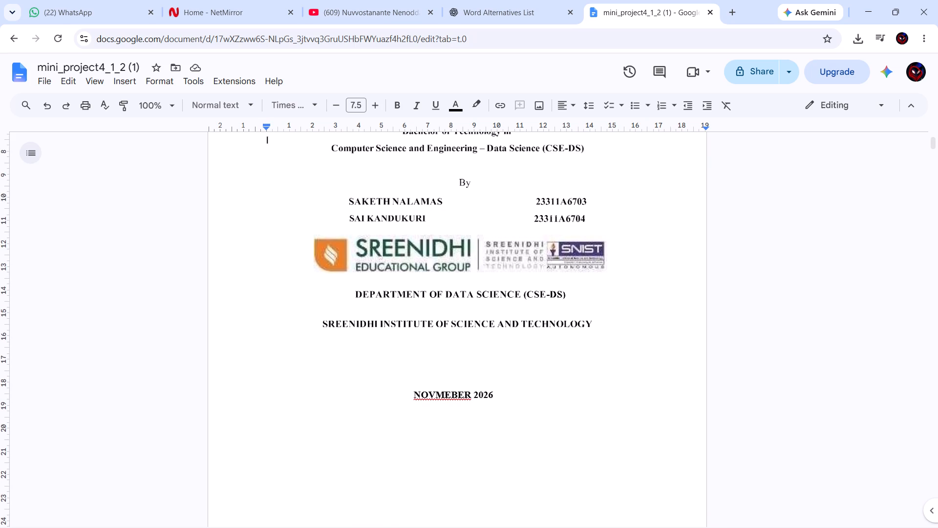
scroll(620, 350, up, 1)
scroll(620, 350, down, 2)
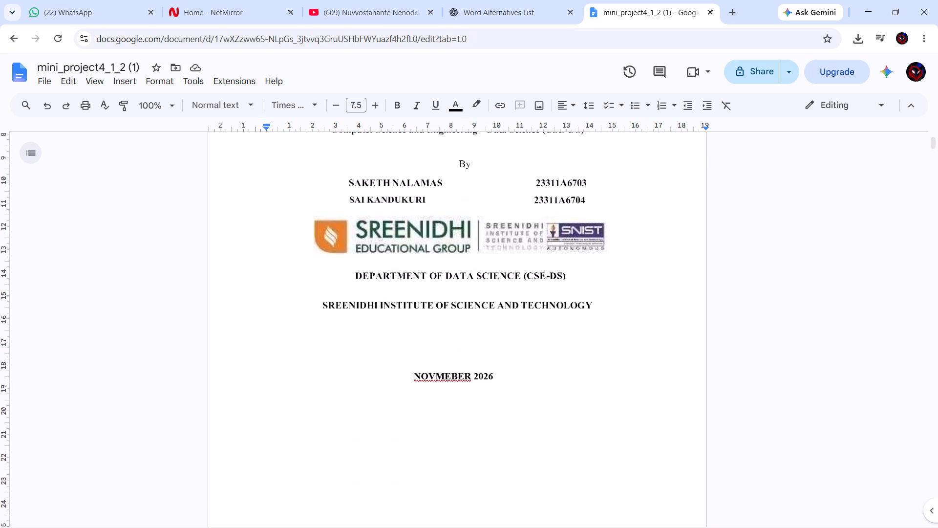
Insert an extra space between "NOVMEBER" and "2026" in the cover page date.
click(460, 359)
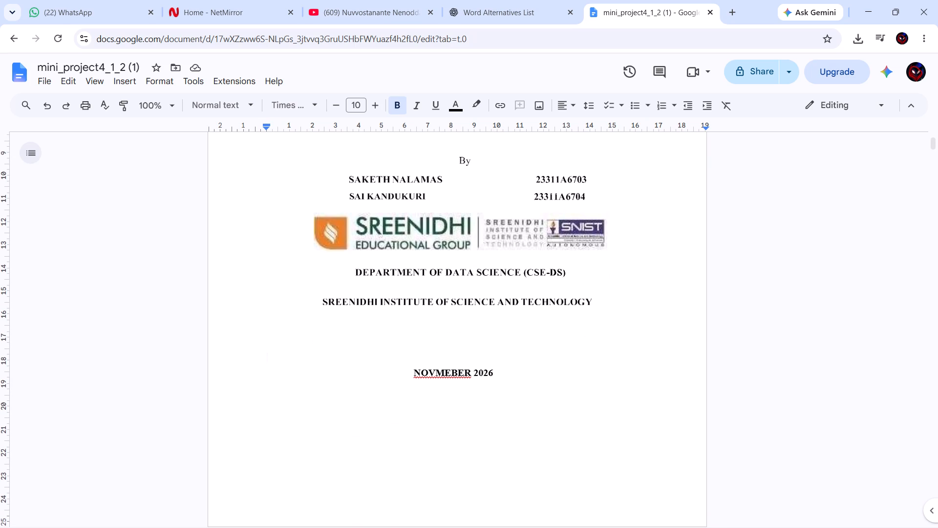
click(472, 373)
key(space)
click(567, 371)
Remove two blank lines above the date to bring it closer to the institute name.
click(507, 355)
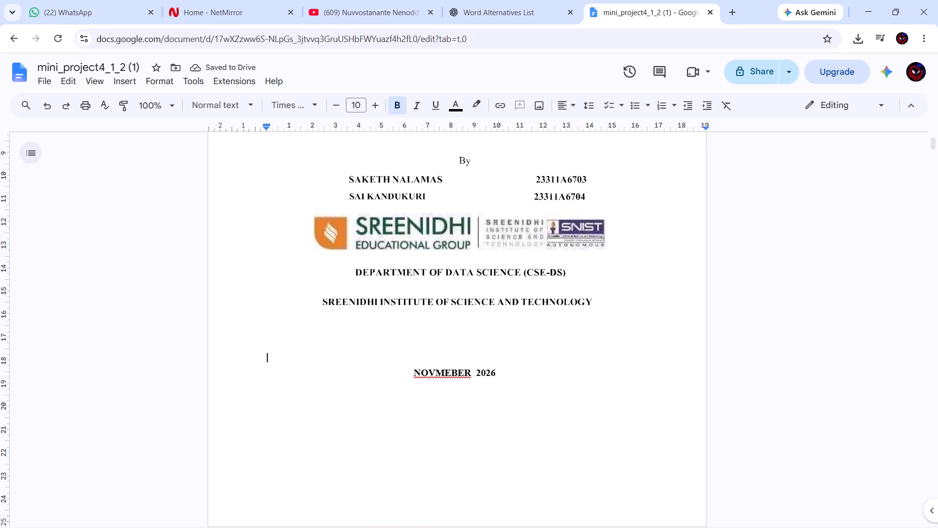
key(BackSpace)
key(BackSpace)
Review the cover page against the original PDF, and check the committee acceptance, certificate and student signature pages.
scroll(507, 355, up, 2)
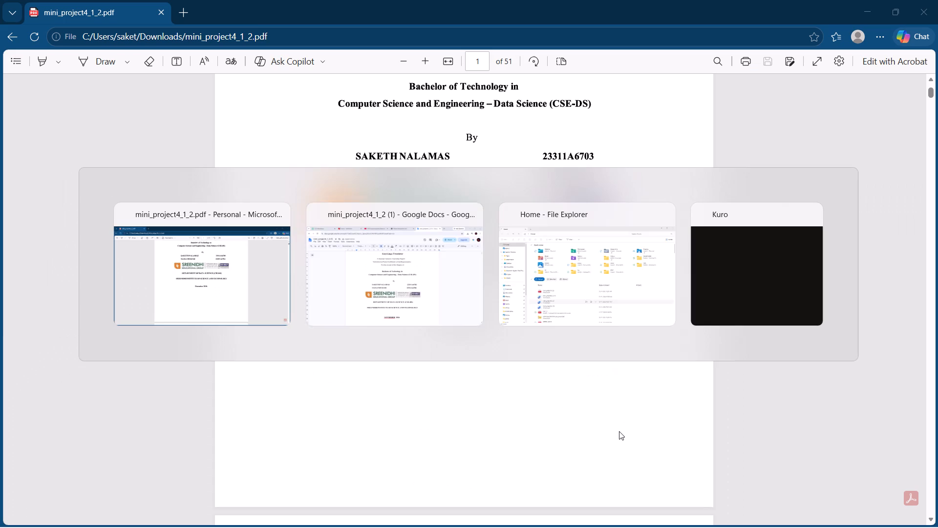
scroll(619, 431, down, 5)
scroll(619, 431, up, 5)
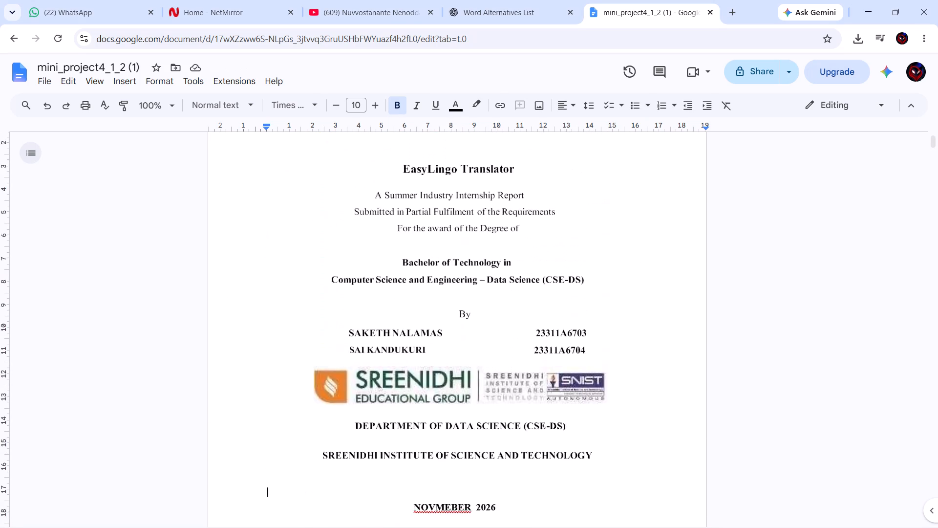
scroll(619, 431, up, 3)
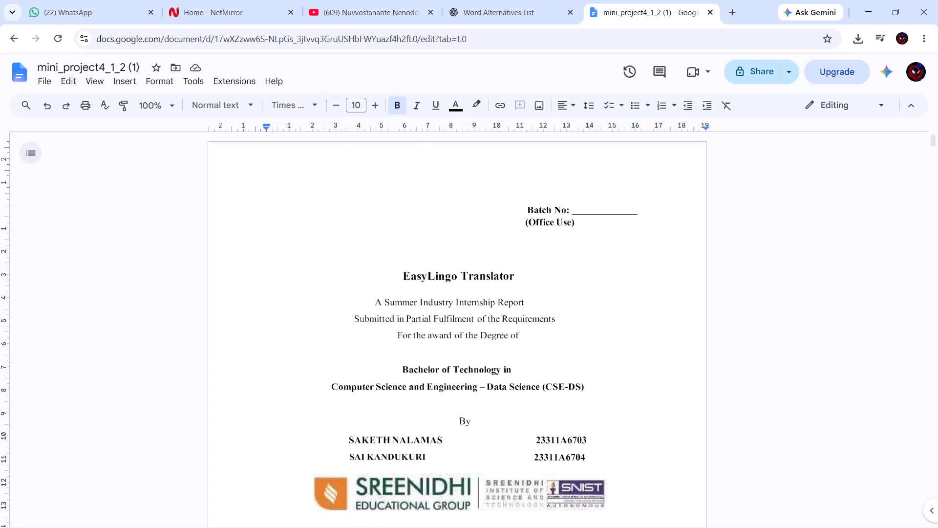
scroll(592, 304, down, 1)
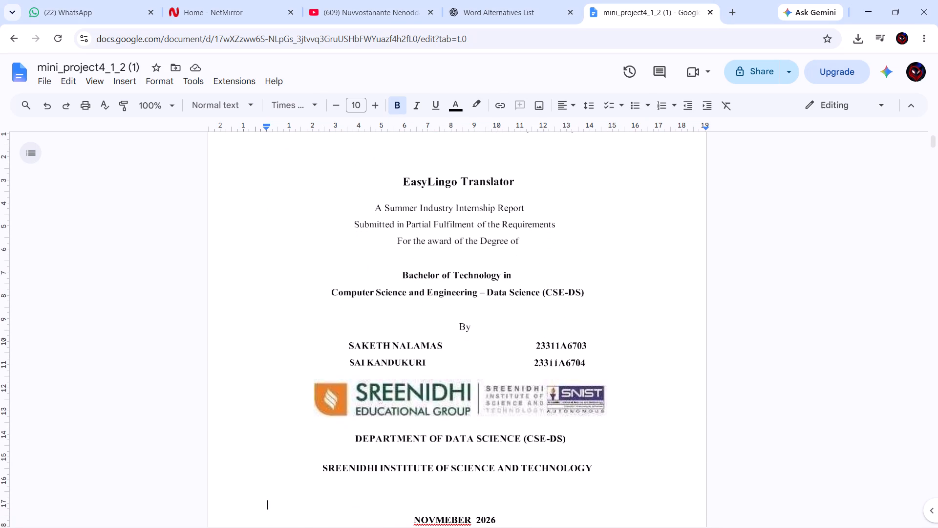
scroll(592, 304, down, 3)
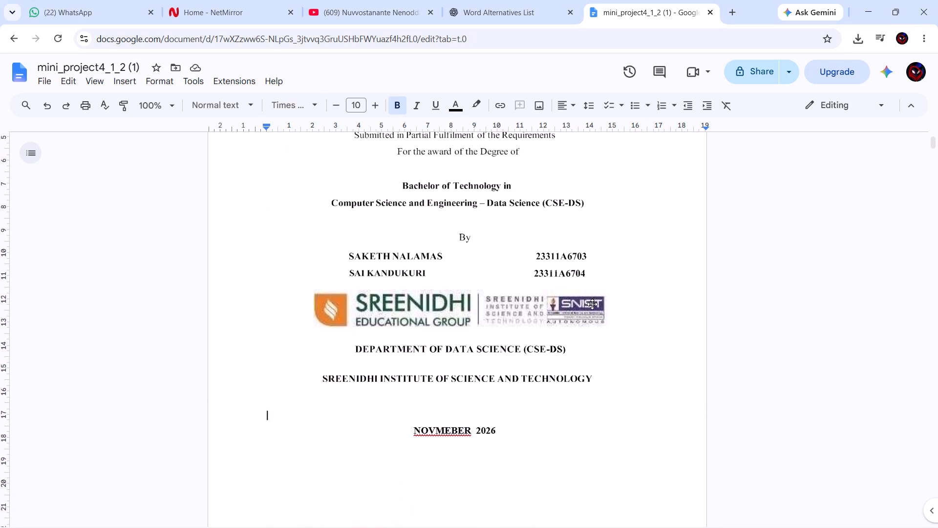
scroll(592, 304, down, 5)
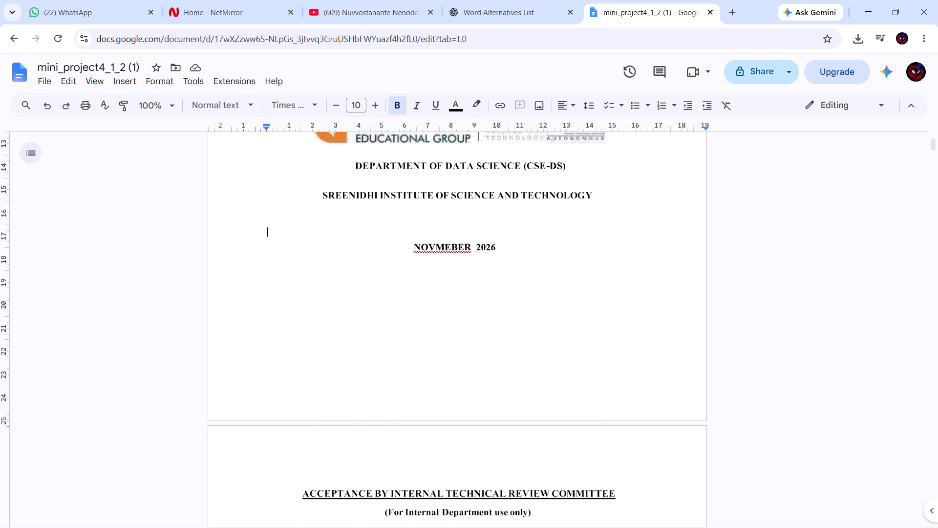
scroll(592, 304, down, 6)
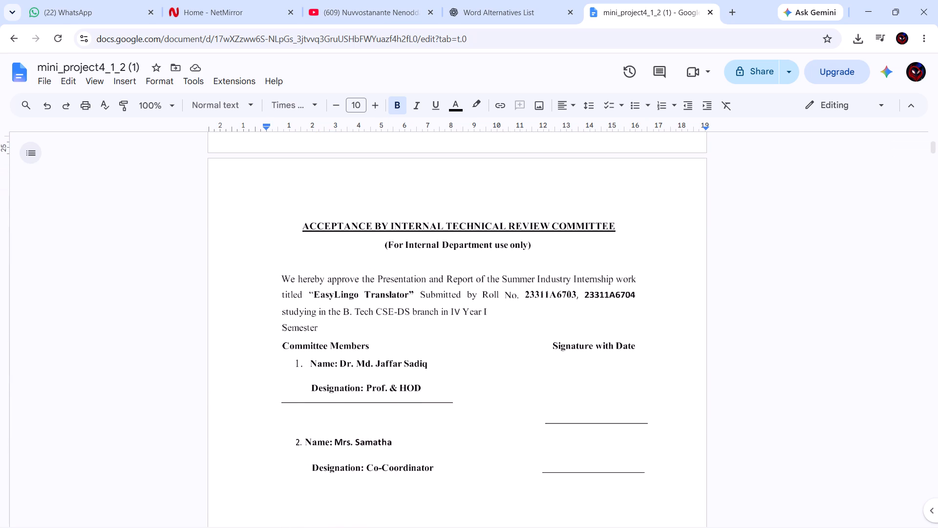
scroll(592, 304, down, 2)
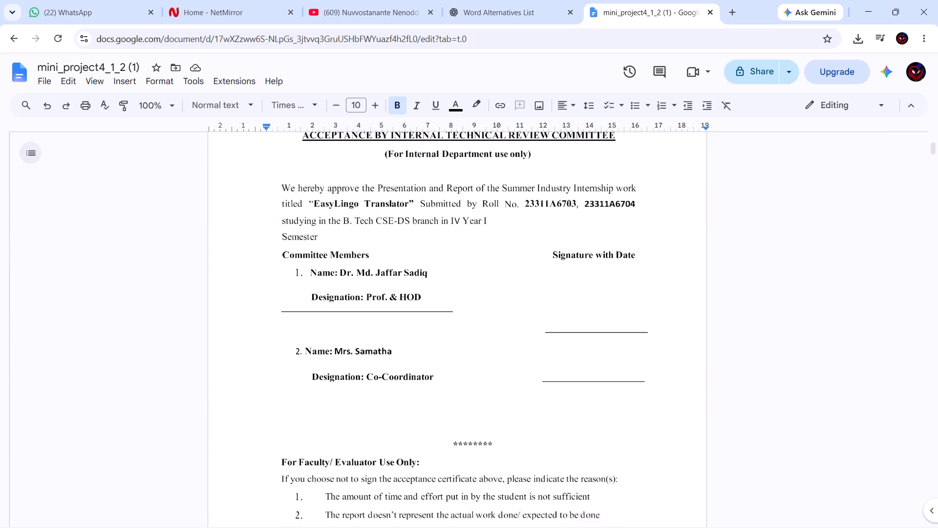
scroll(592, 304, down, 4)
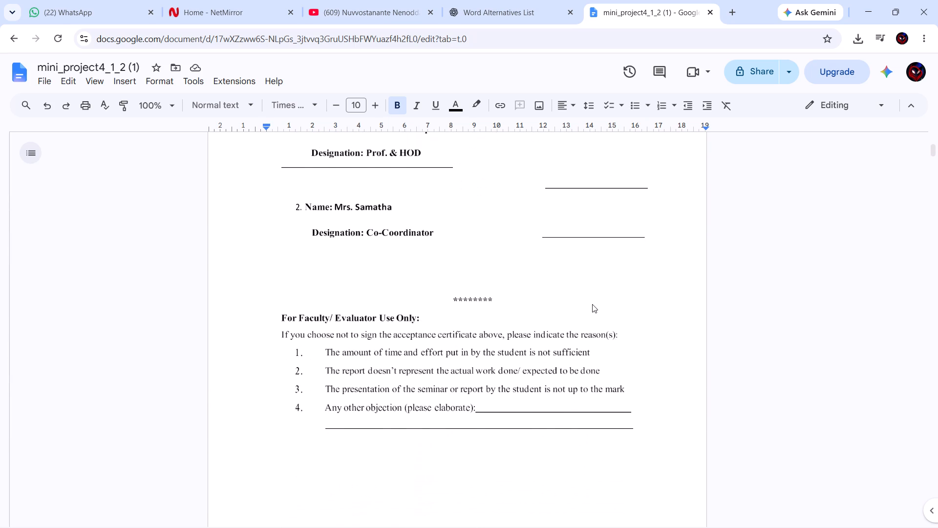
scroll(592, 304, up, 3)
scroll(592, 304, down, 8)
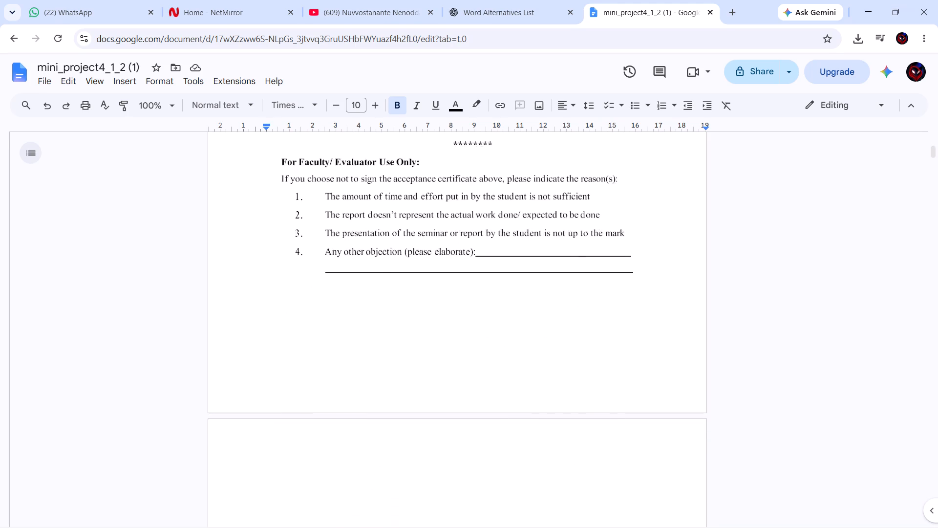
scroll(581, 272, down, 5)
scroll(581, 272, up, 1)
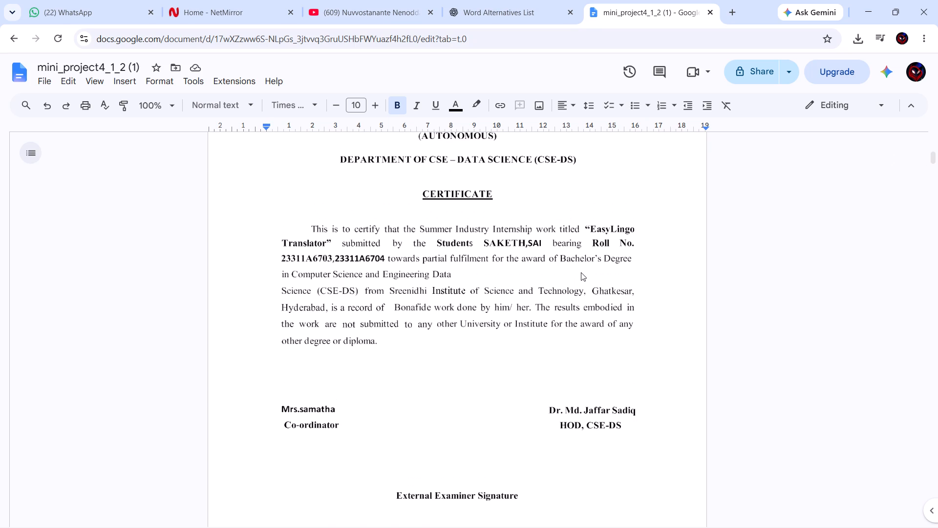
scroll(581, 272, down, 1)
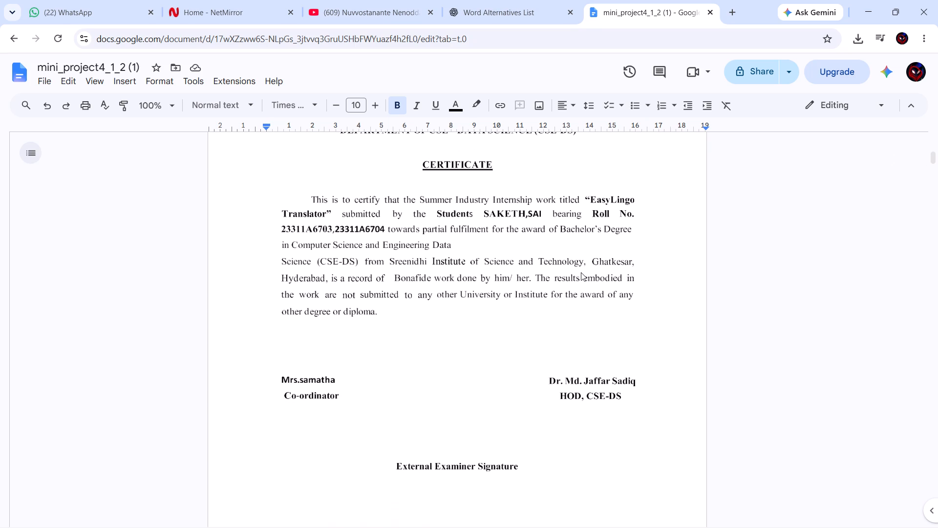
scroll(581, 272, down, 7)
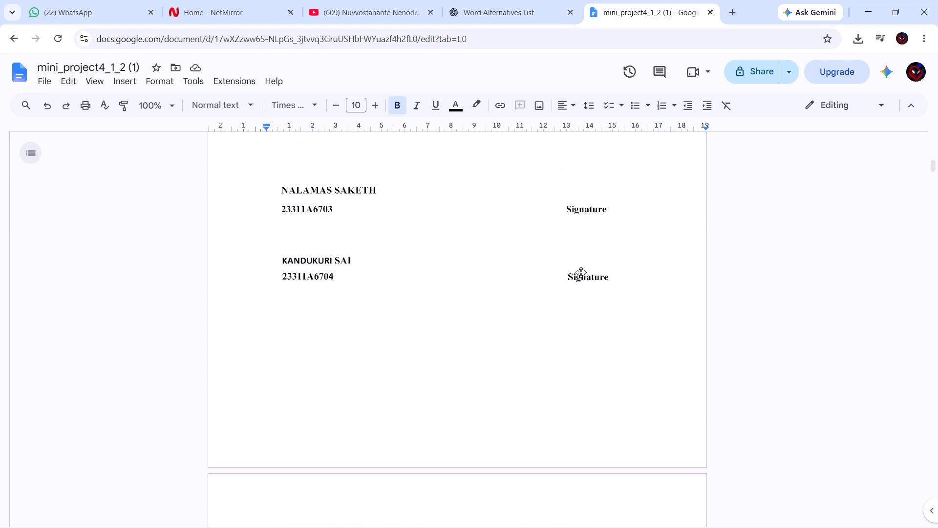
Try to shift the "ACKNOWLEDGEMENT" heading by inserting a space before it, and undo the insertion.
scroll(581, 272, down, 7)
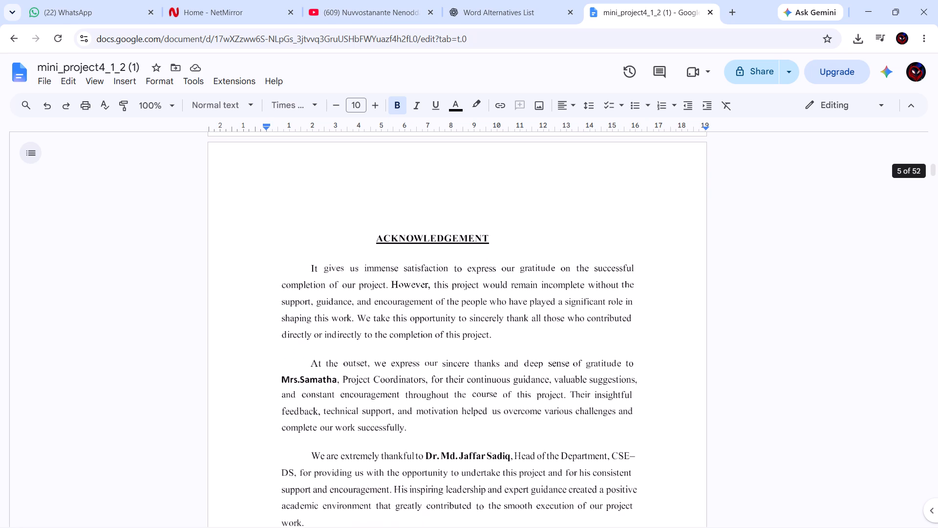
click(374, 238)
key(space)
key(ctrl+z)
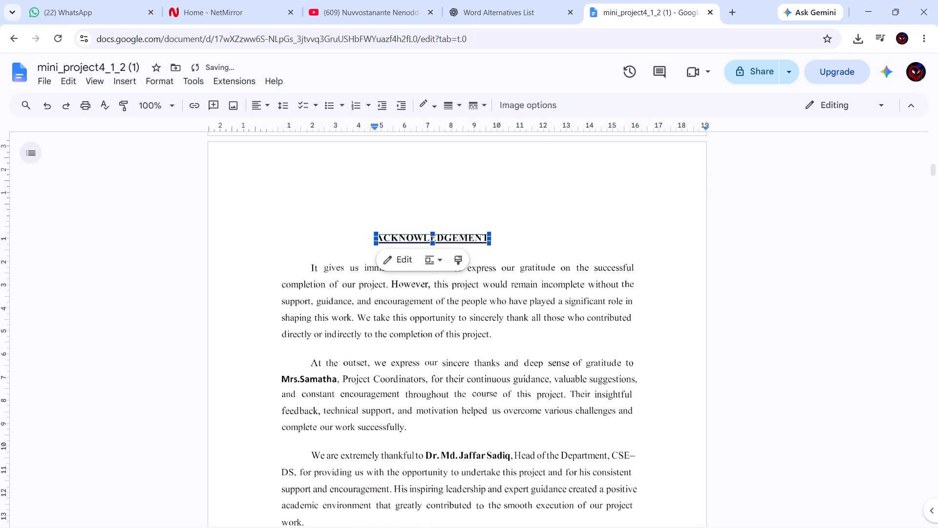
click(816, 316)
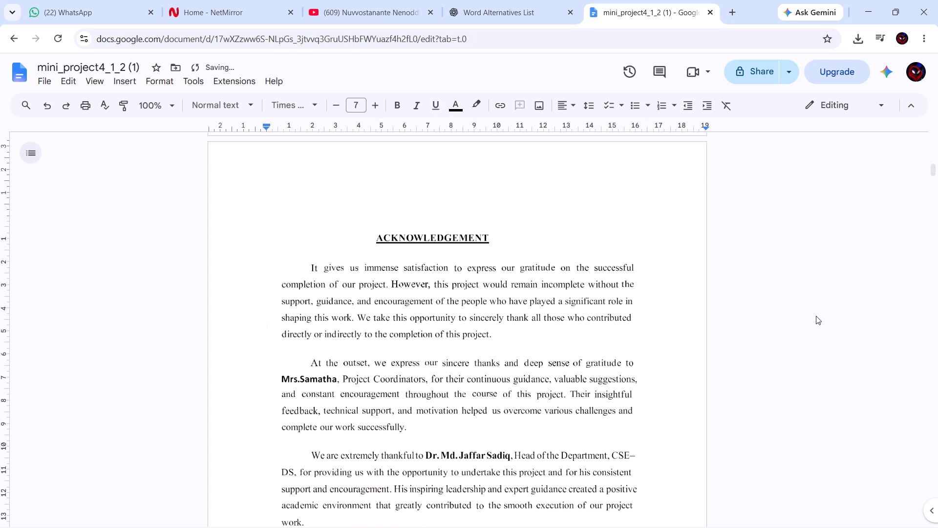
Delete the blank page in the table of contents between section 6, System Architecture, and section 7, Project Milestones / Development Plan.
scroll(816, 316, down, 9)
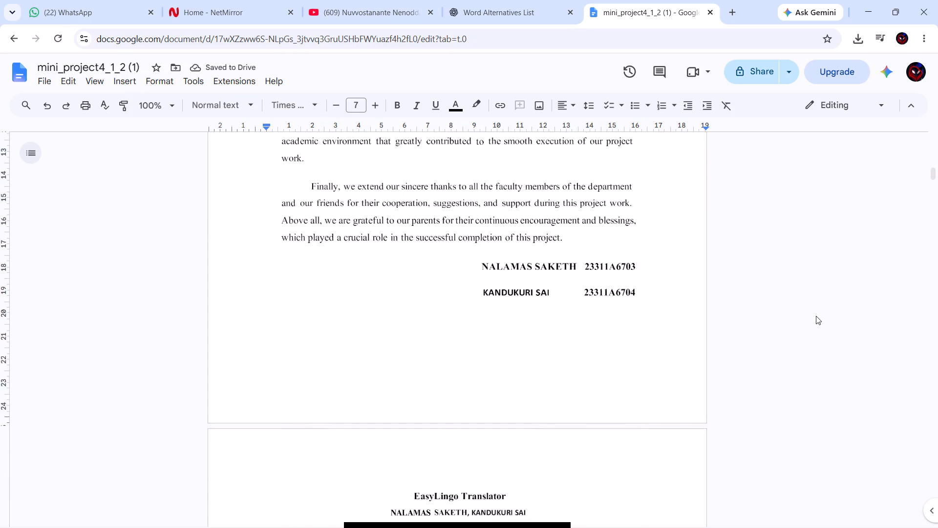
scroll(816, 316, down, 3)
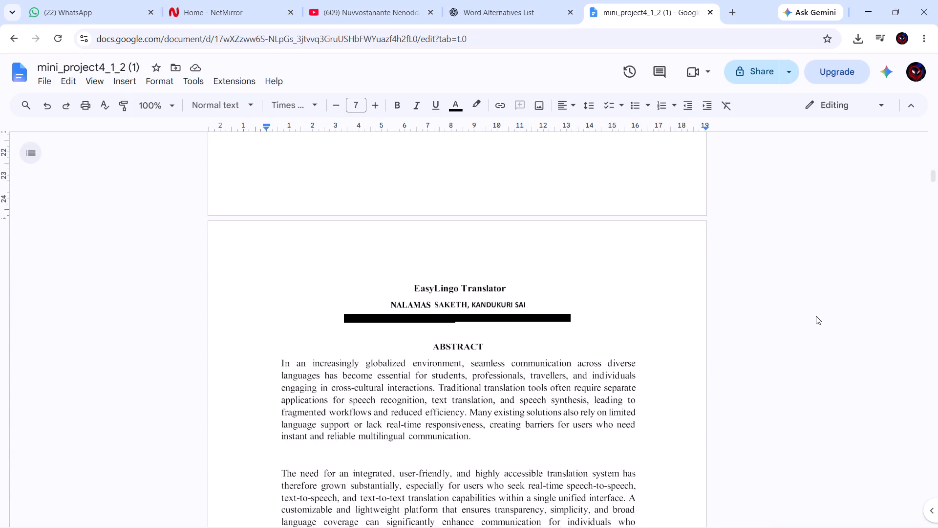
scroll(816, 316, down, 5)
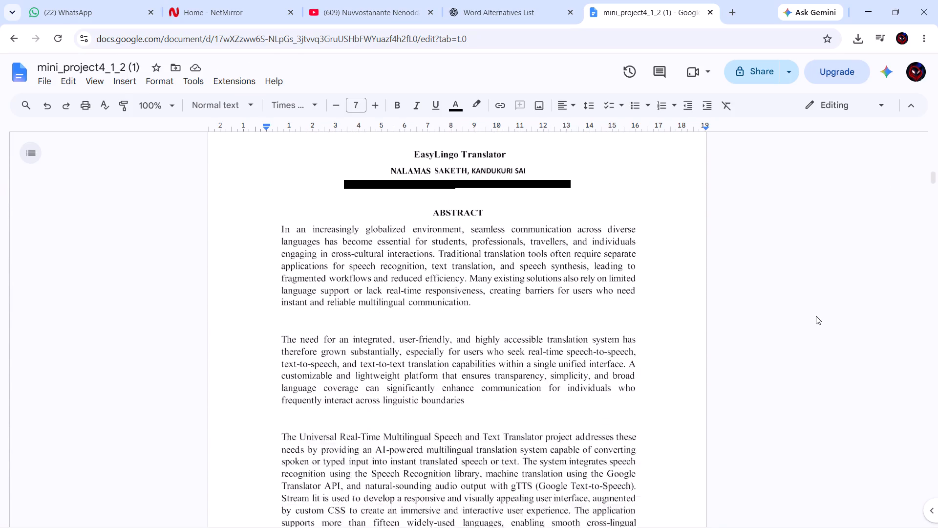
scroll(816, 316, down, 11)
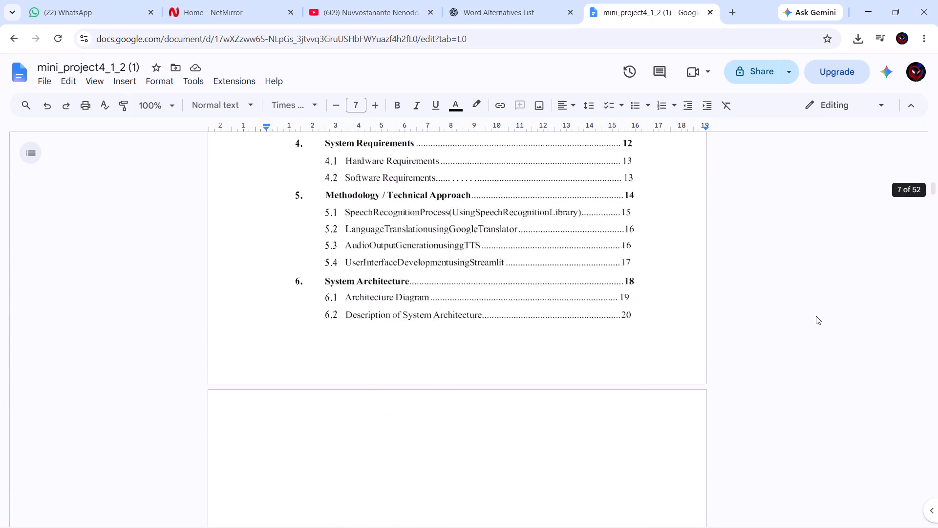
scroll(816, 316, down, 2)
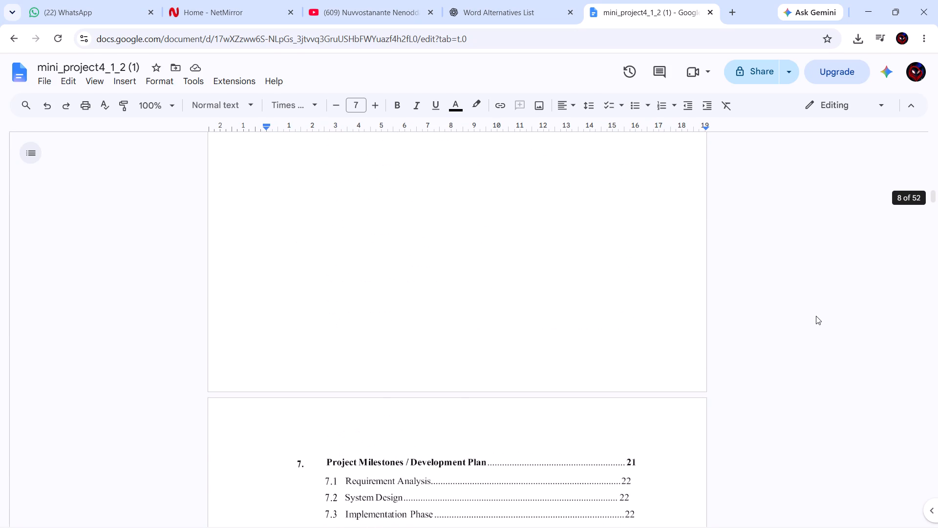
scroll(816, 316, down, 1)
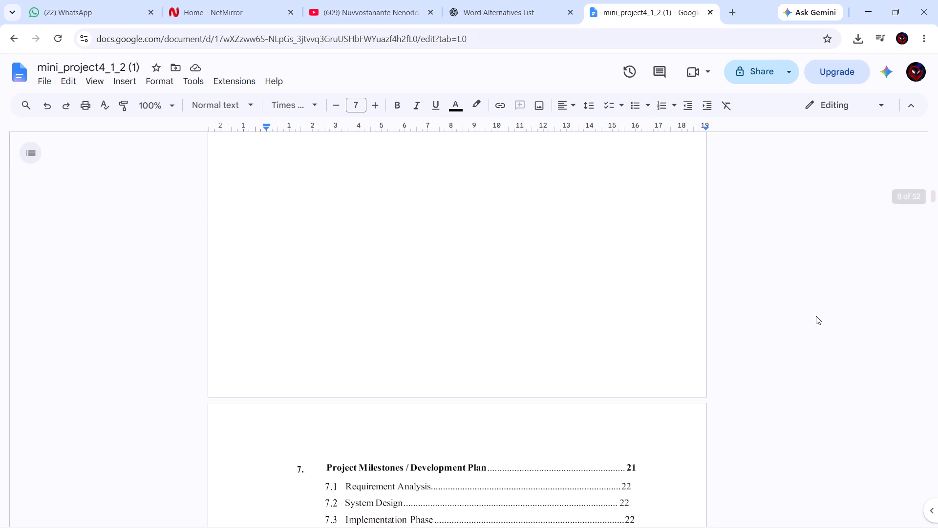
scroll(816, 316, down, 1)
click(404, 413)
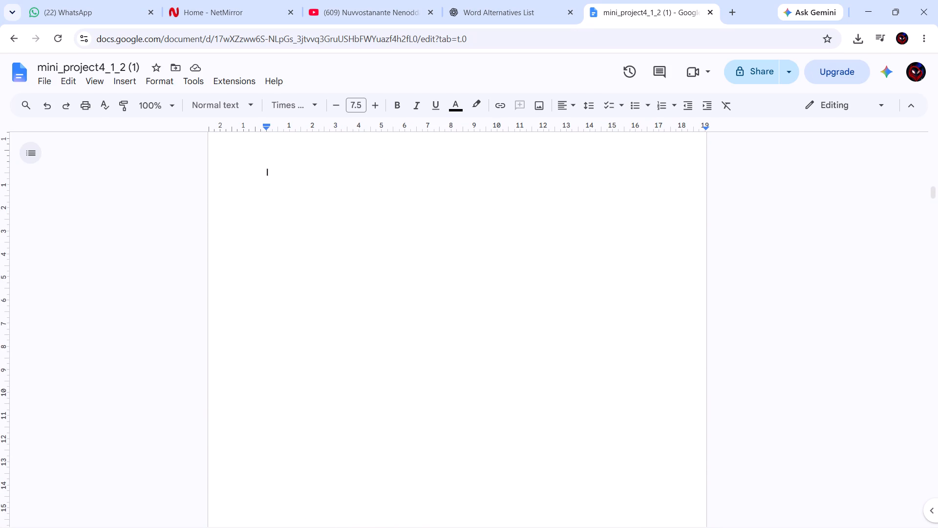
key(BackSpace)
key(BackSpace)
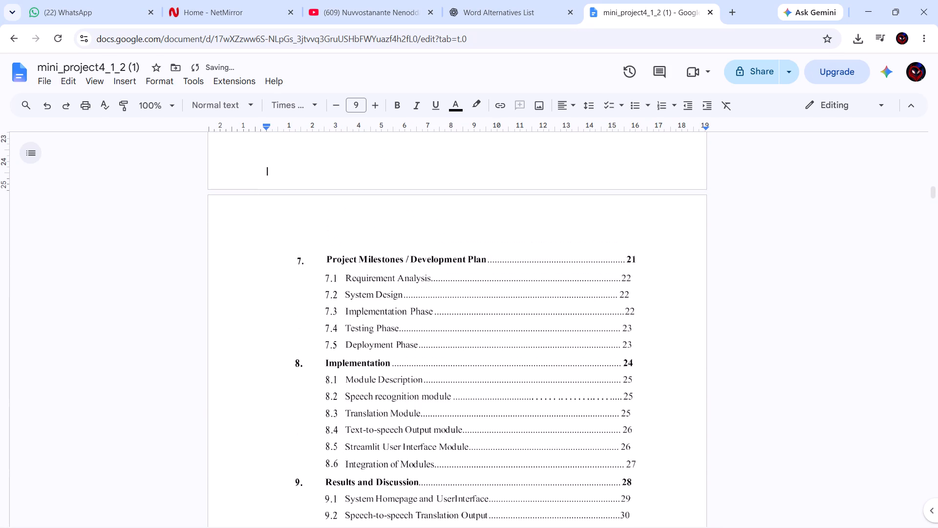
key(BackSpace)
scroll(404, 413, up, 2)
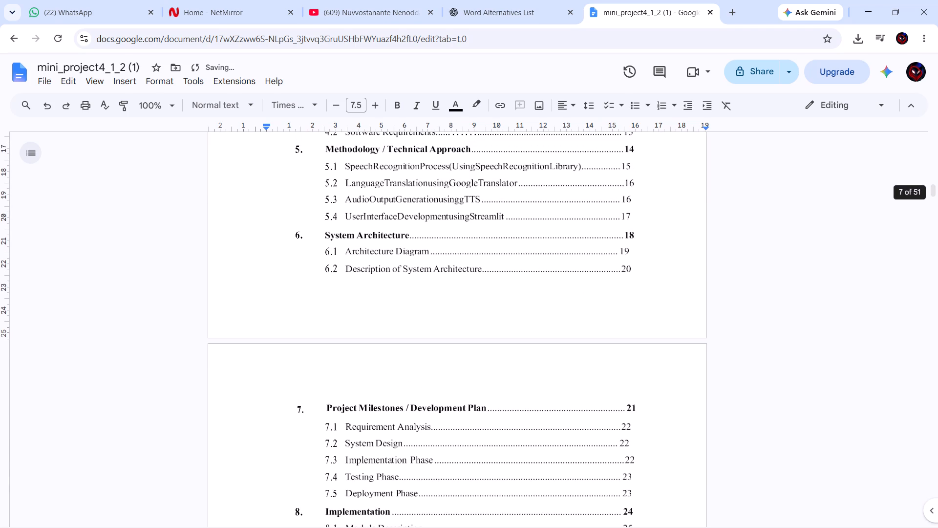
Delete one more empty line below entry 6.2, Description of System Architecture, in the table of contents.
key(BackSpace)
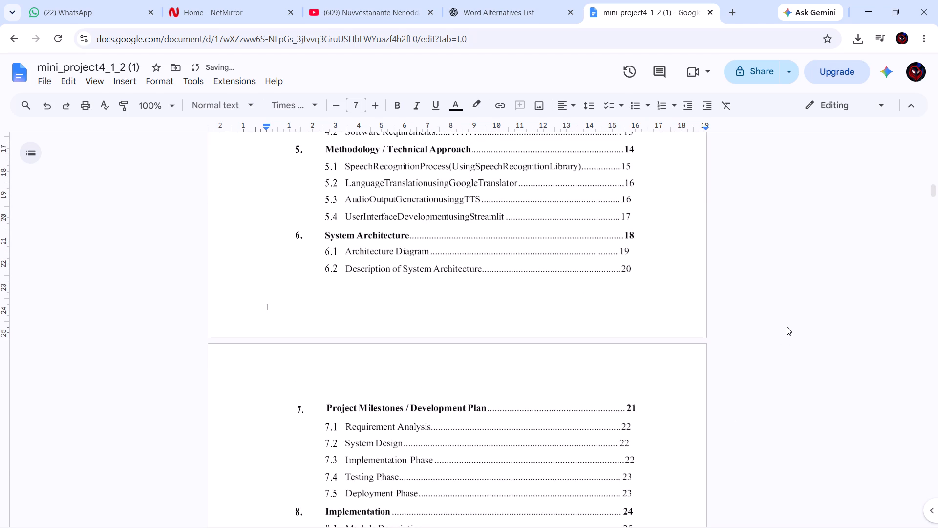
Review the rest of the report from the table of contents through all chapters to the appendix, checking layout and blank pages.
scroll(787, 327, down, 2)
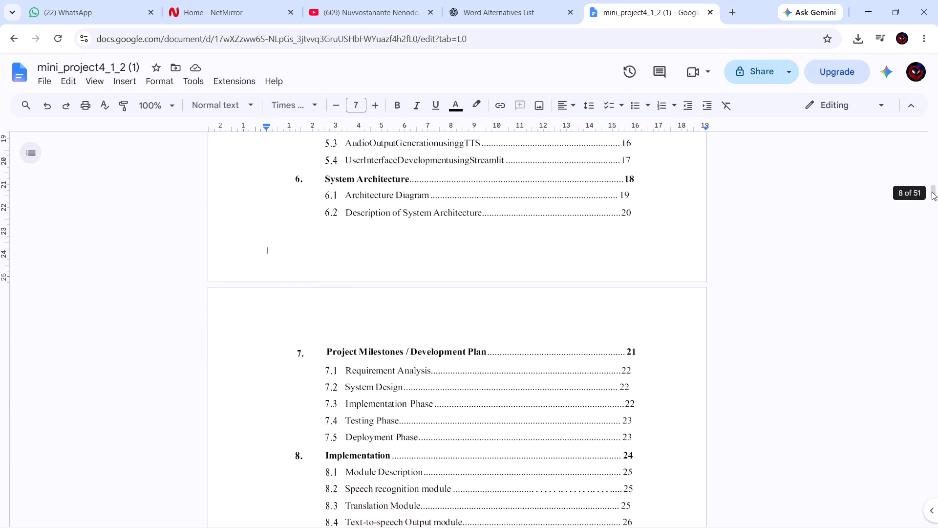
scroll(723, 424, down, 9)
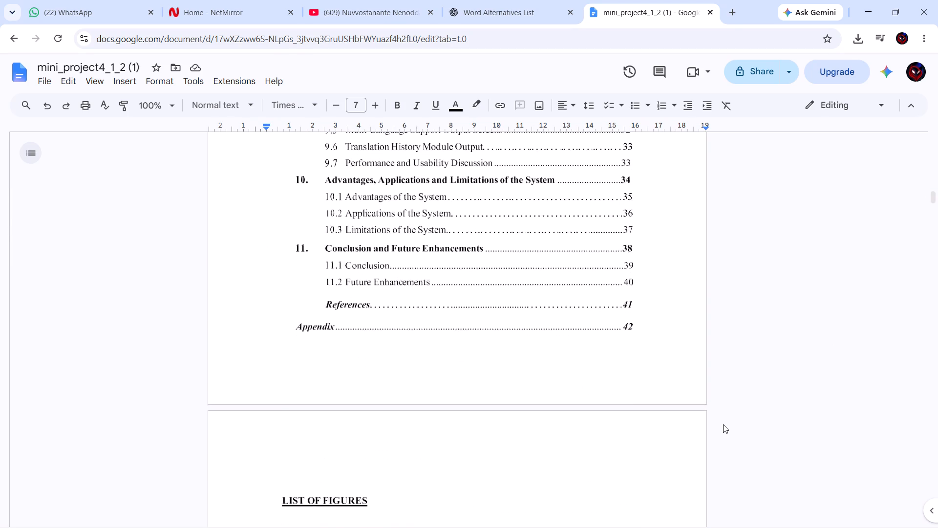
scroll(723, 424, down, 11)
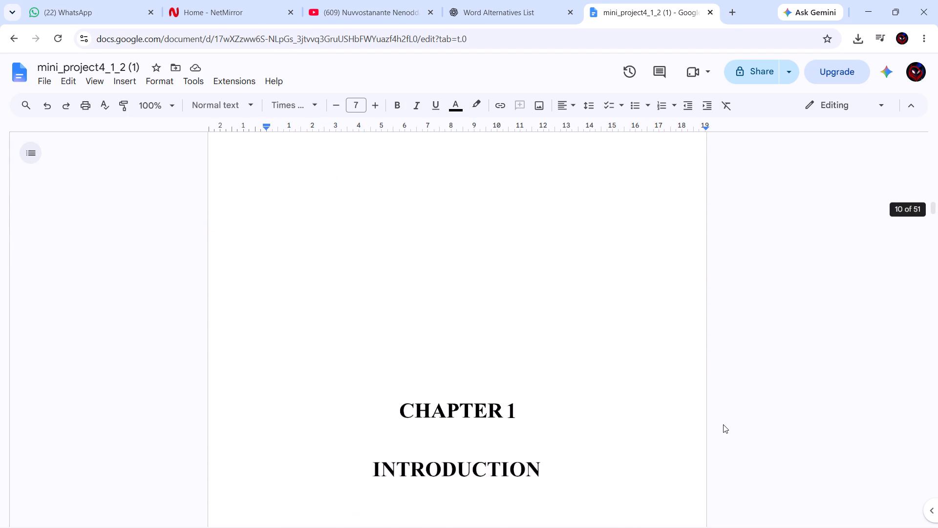
scroll(723, 424, down, 7)
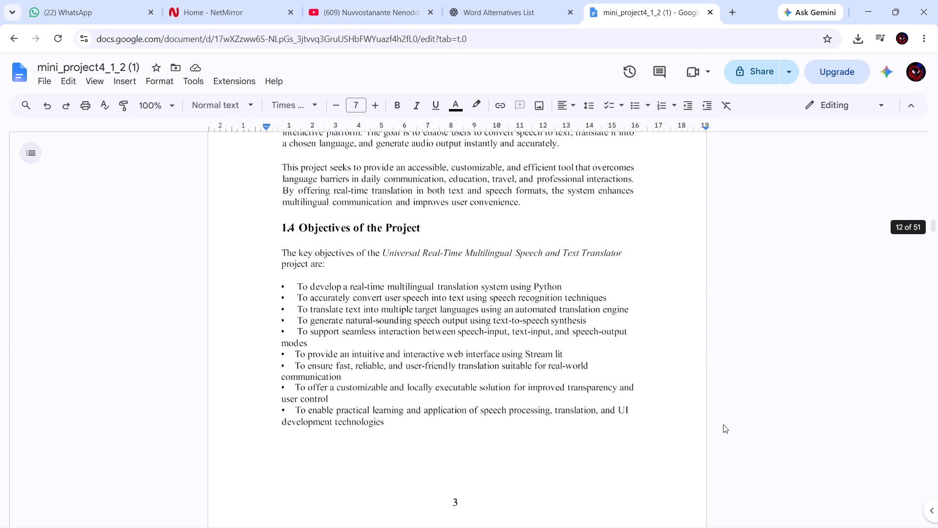
scroll(723, 424, down, 6)
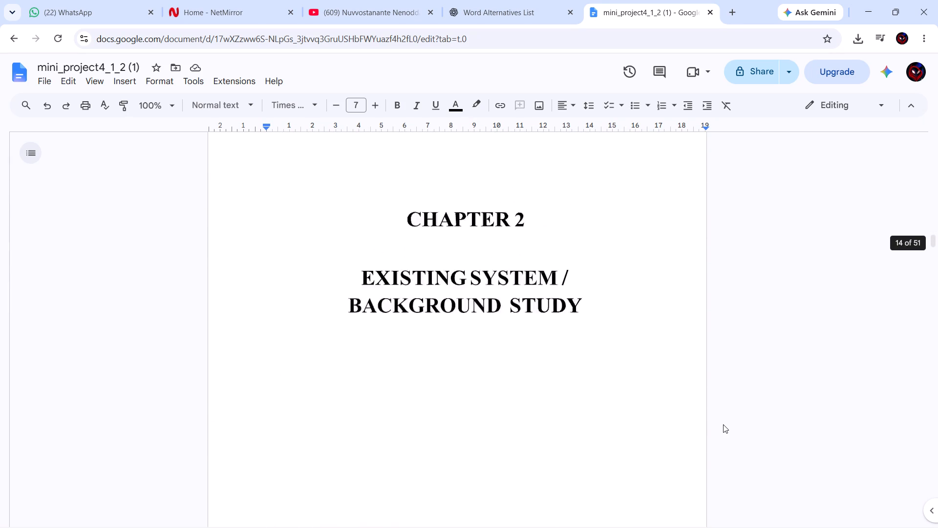
scroll(723, 424, down, 5)
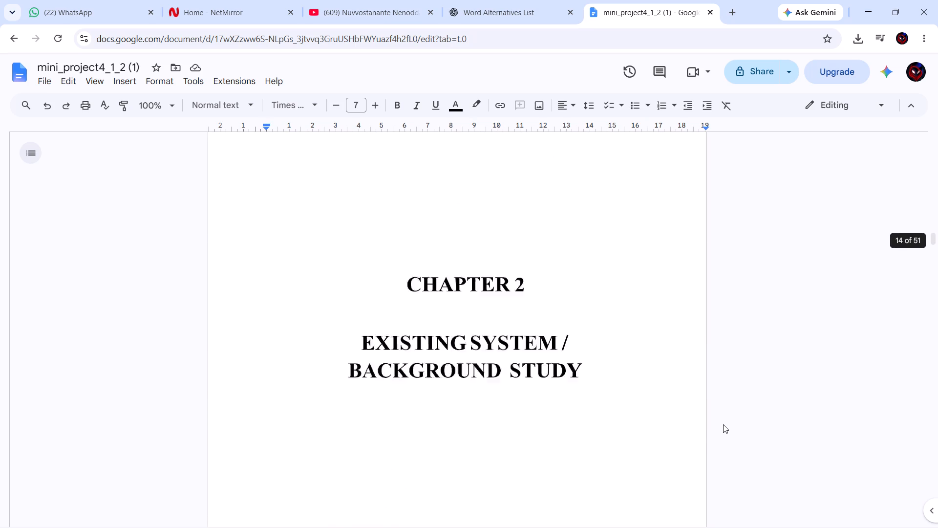
scroll(723, 424, down, 6)
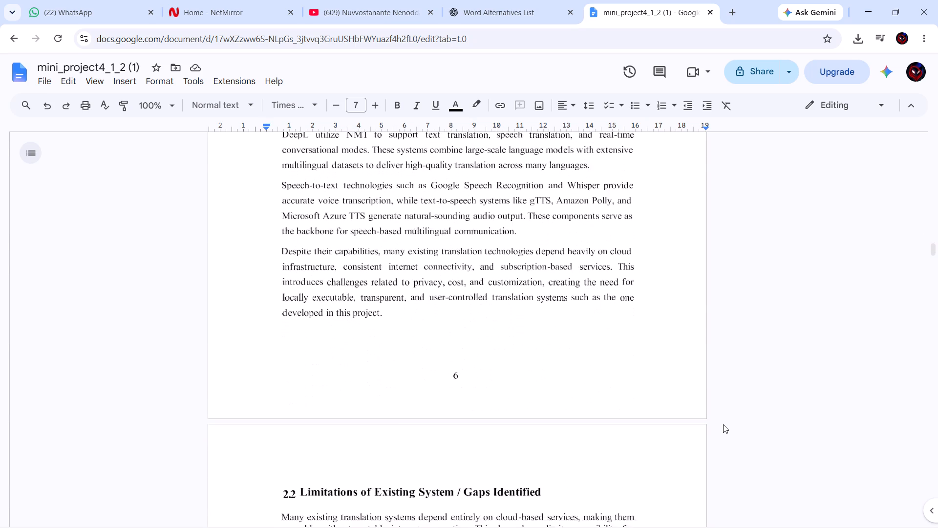
scroll(723, 424, down, 12)
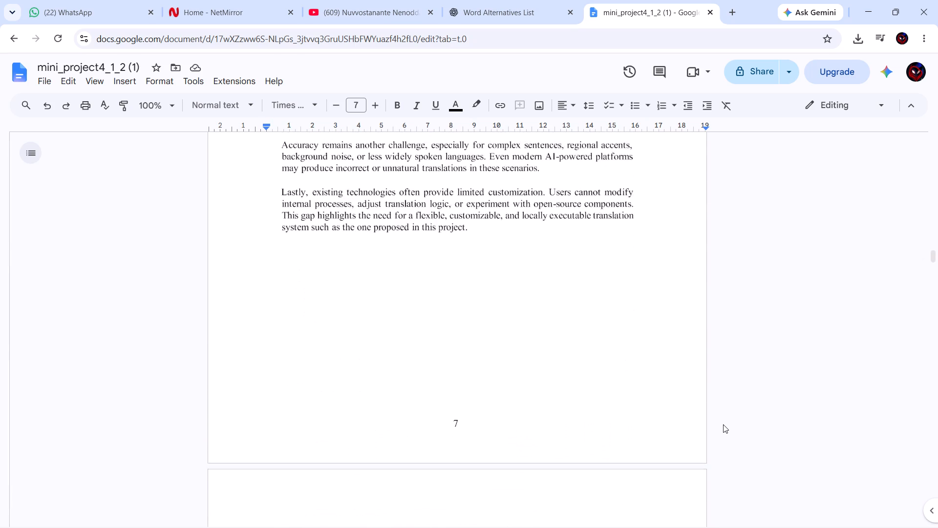
scroll(723, 424, down, 14)
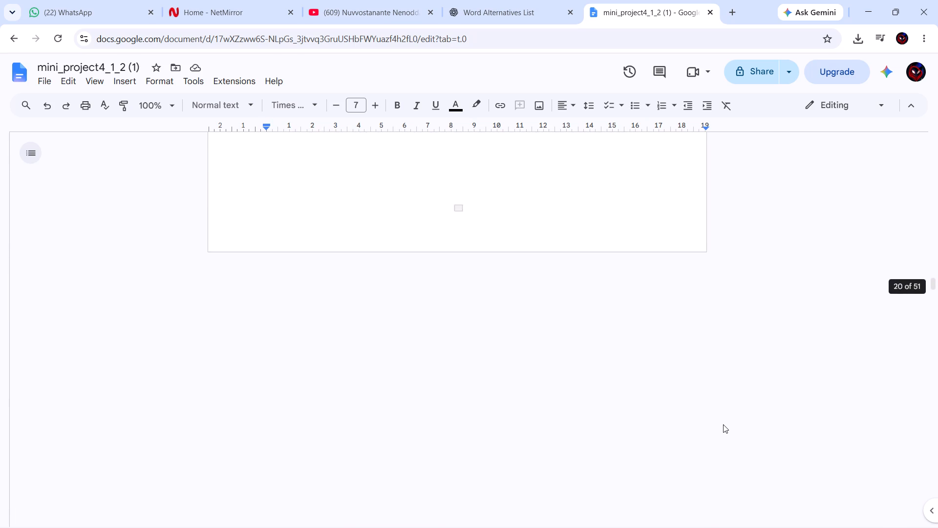
scroll(723, 424, down, 1)
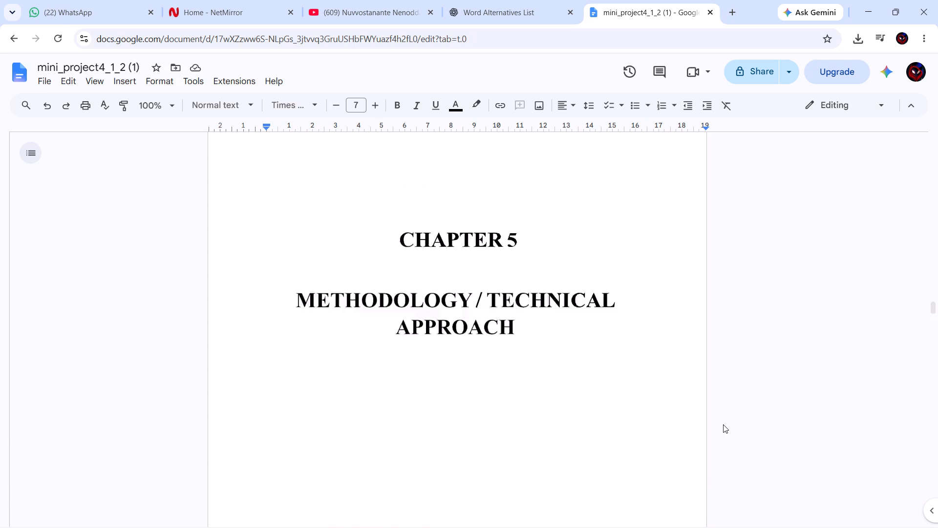
scroll(723, 424, down, 10)
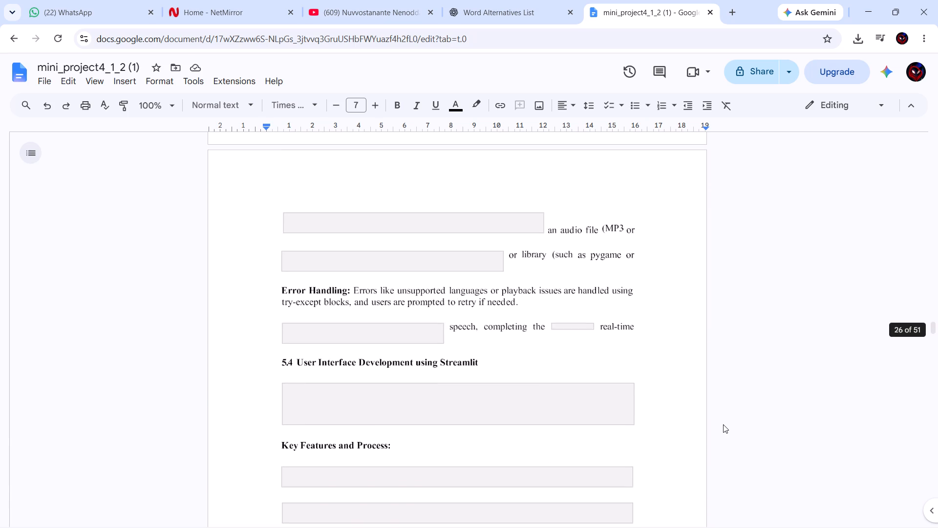
scroll(723, 424, down, 5)
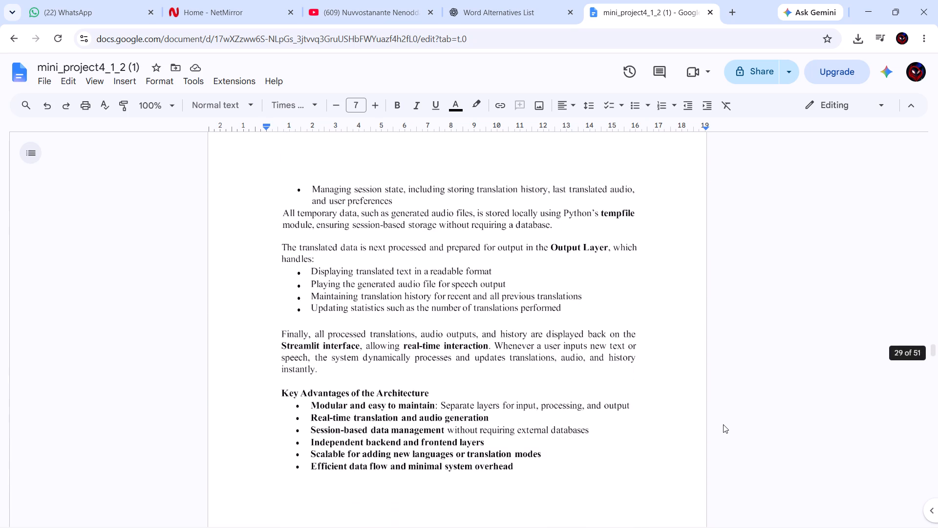
scroll(723, 424, down, 12)
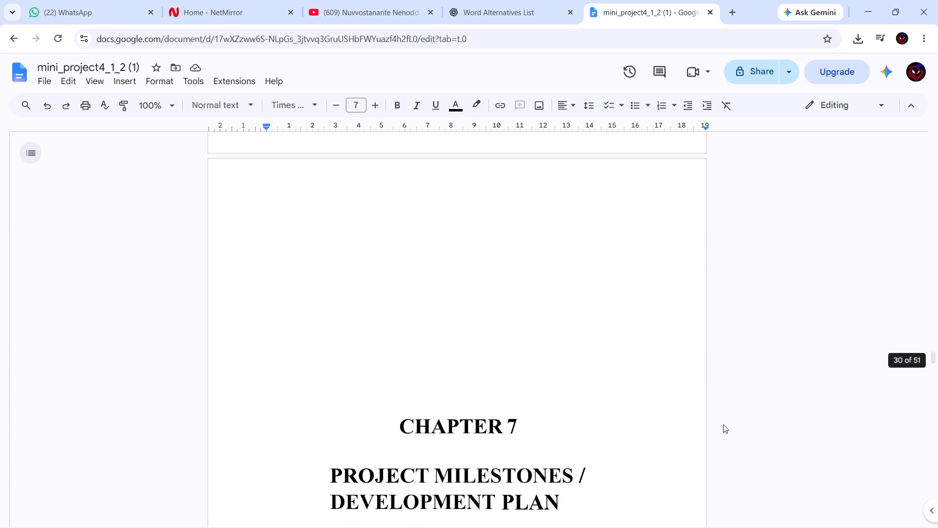
scroll(723, 424, down, 11)
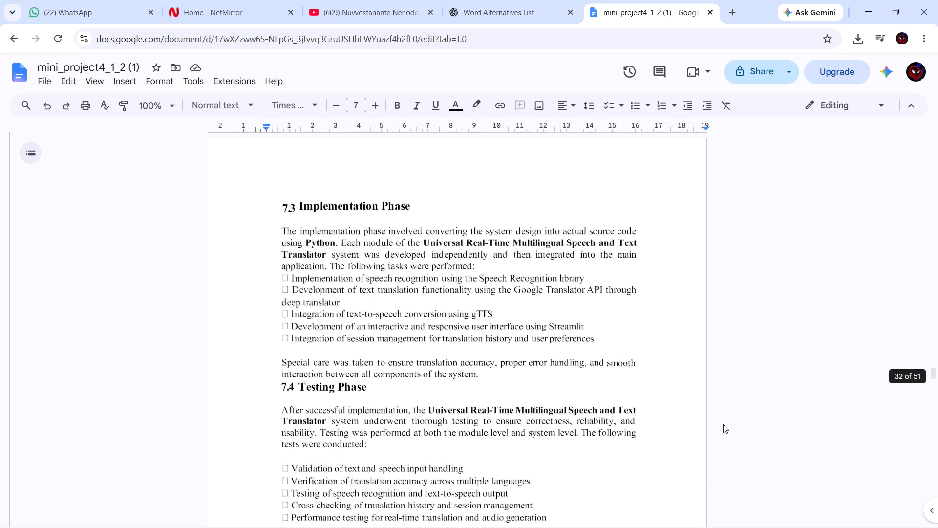
scroll(723, 424, down, 9)
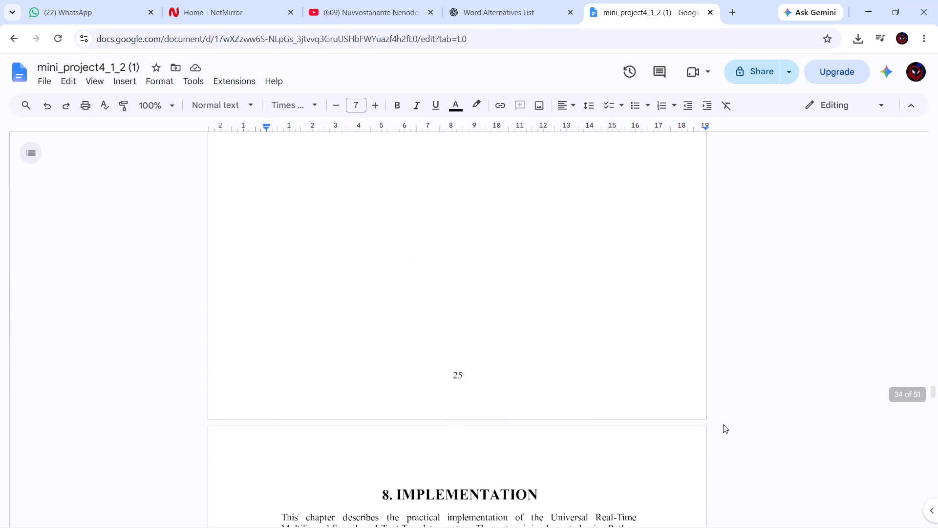
scroll(723, 424, down, 14)
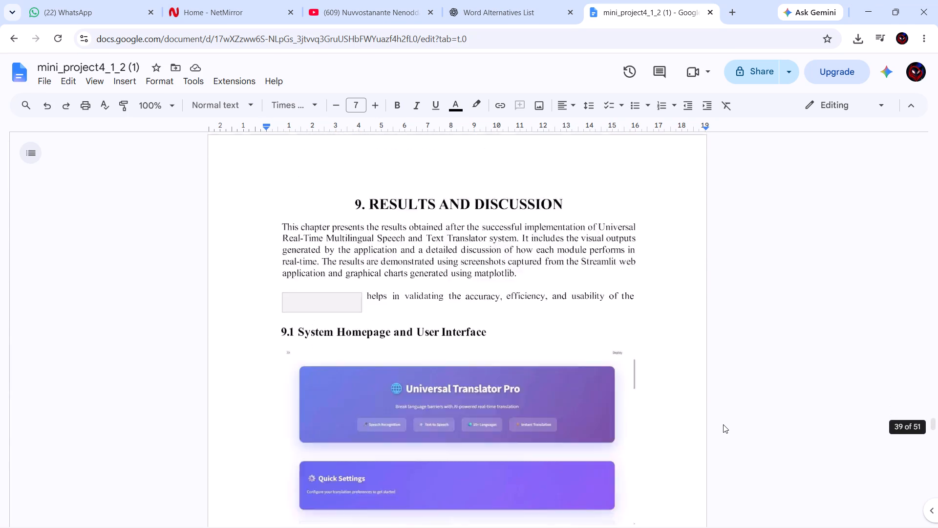
scroll(723, 421, down, 10)
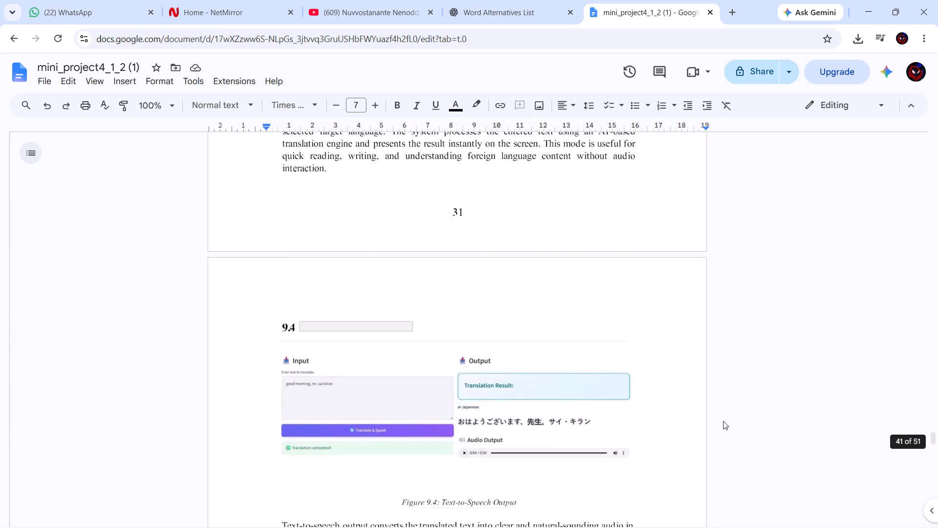
scroll(723, 421, down, 5)
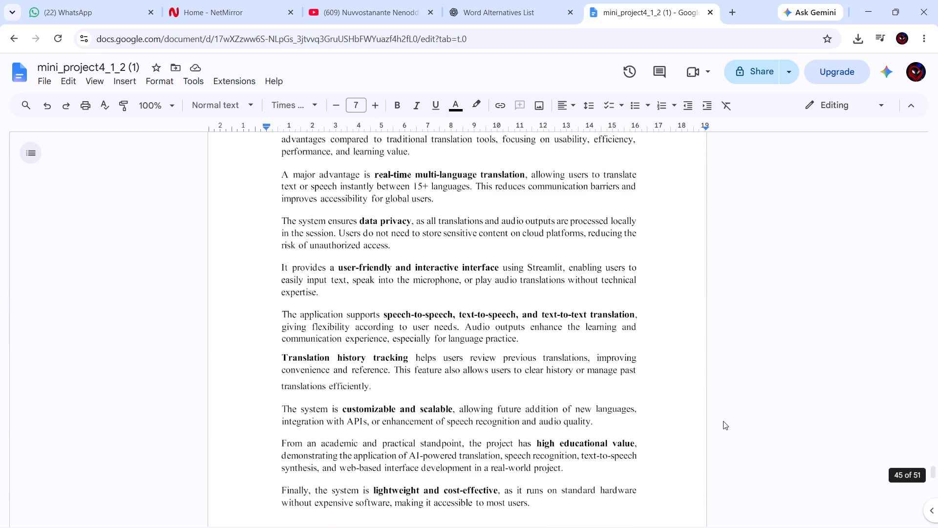
scroll(723, 421, down, 17)
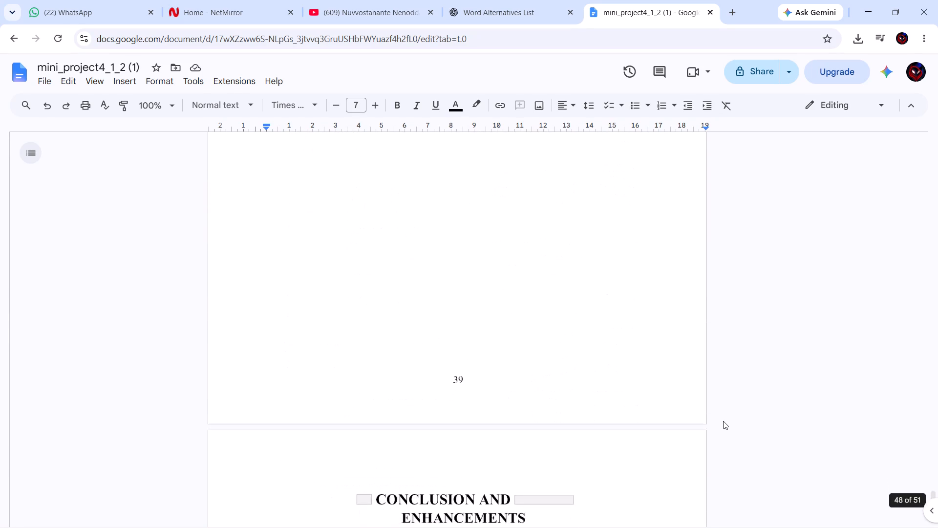
scroll(723, 421, down, 6)
scroll(723, 421, up, 6)
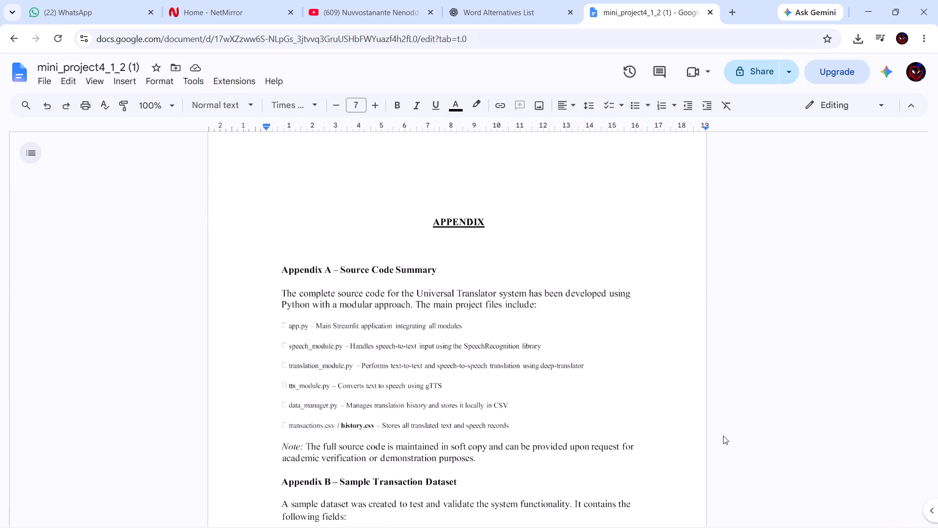
scroll(723, 436, up, 11)
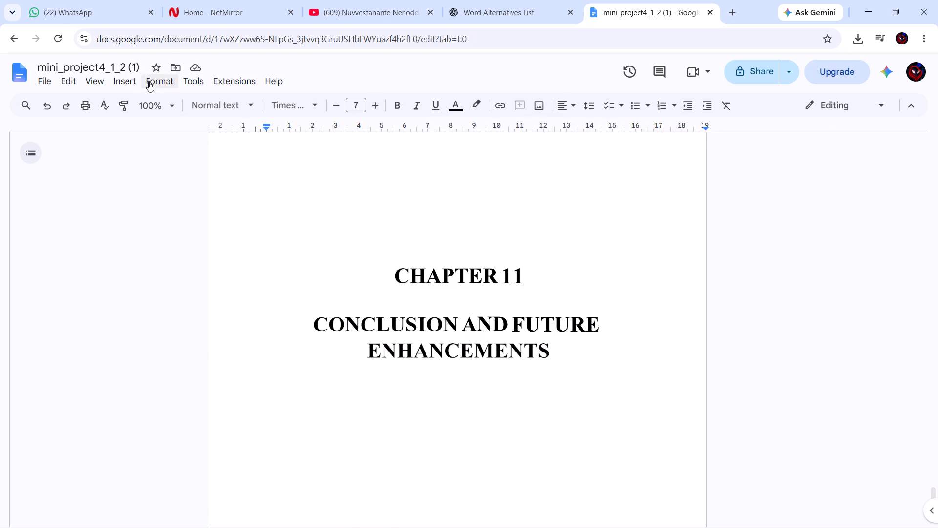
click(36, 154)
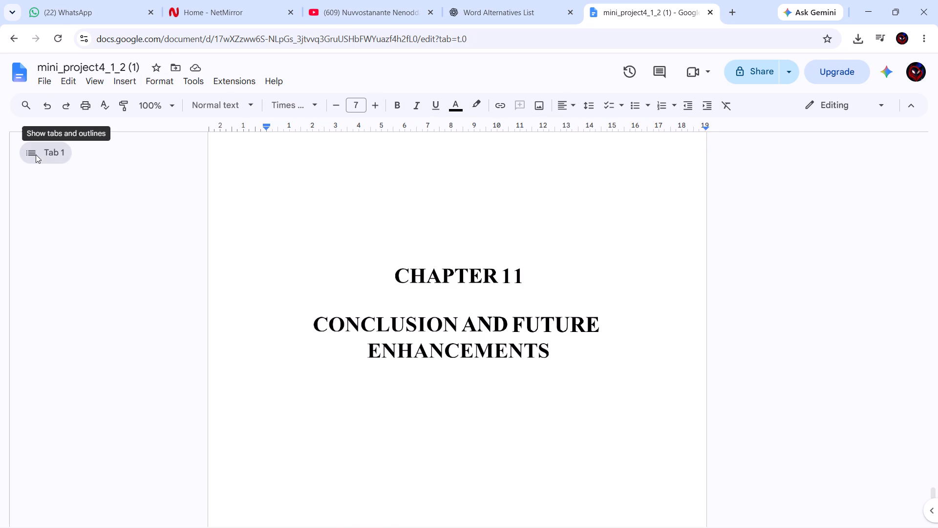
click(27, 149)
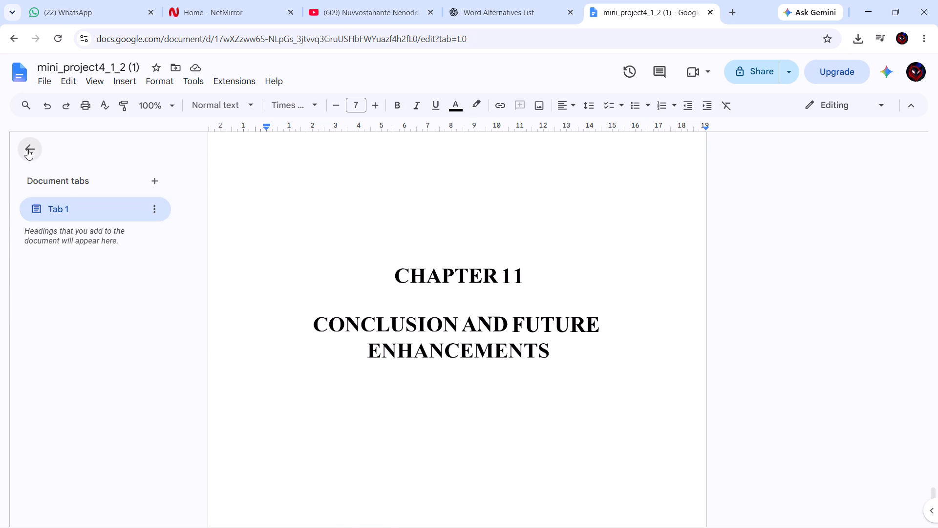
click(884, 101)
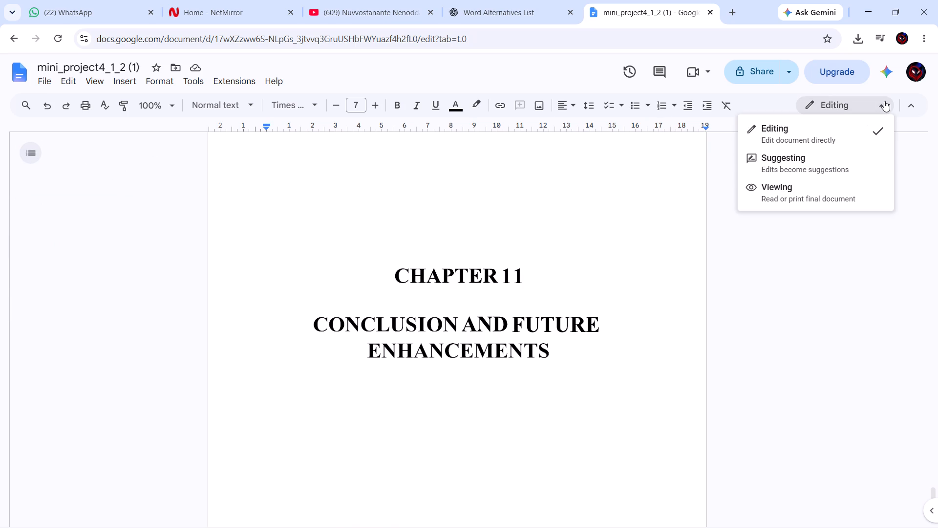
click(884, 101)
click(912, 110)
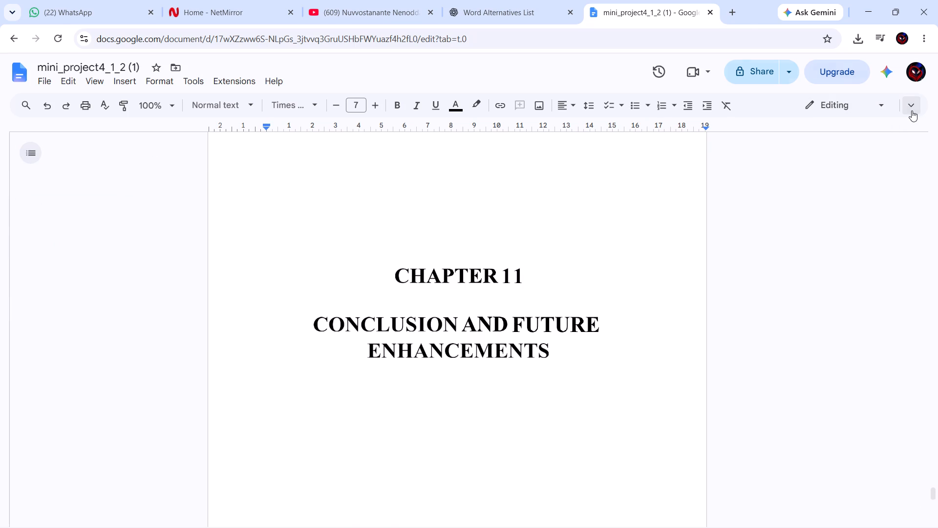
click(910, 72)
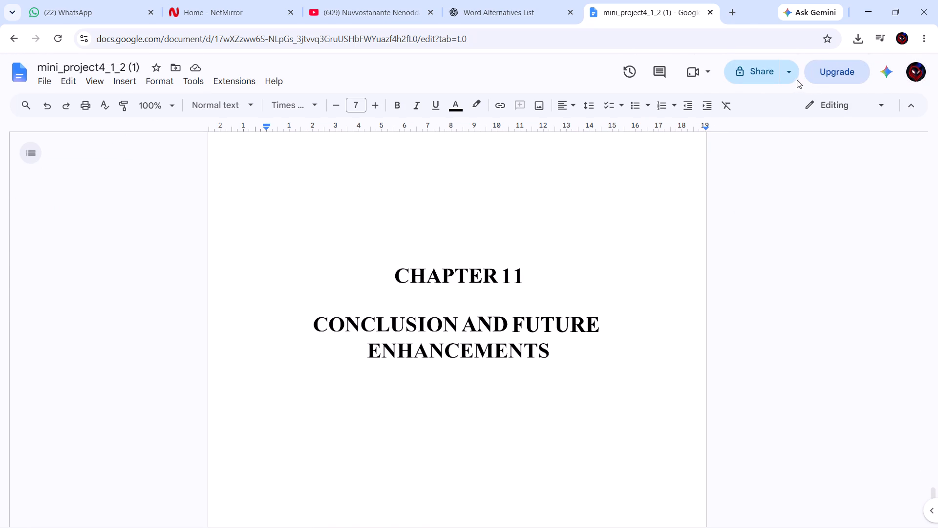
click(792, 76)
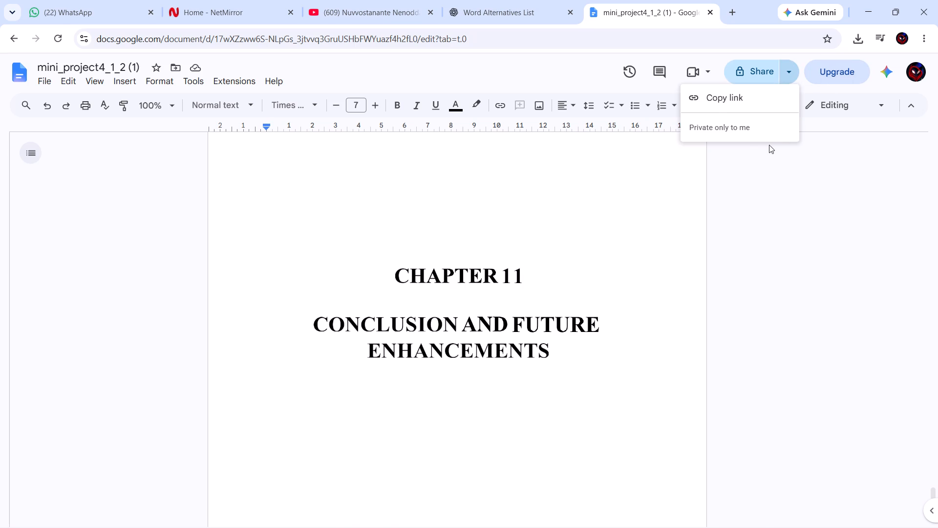
Open the print preview of the report with Save as PDF as the destination.
click(83, 103)
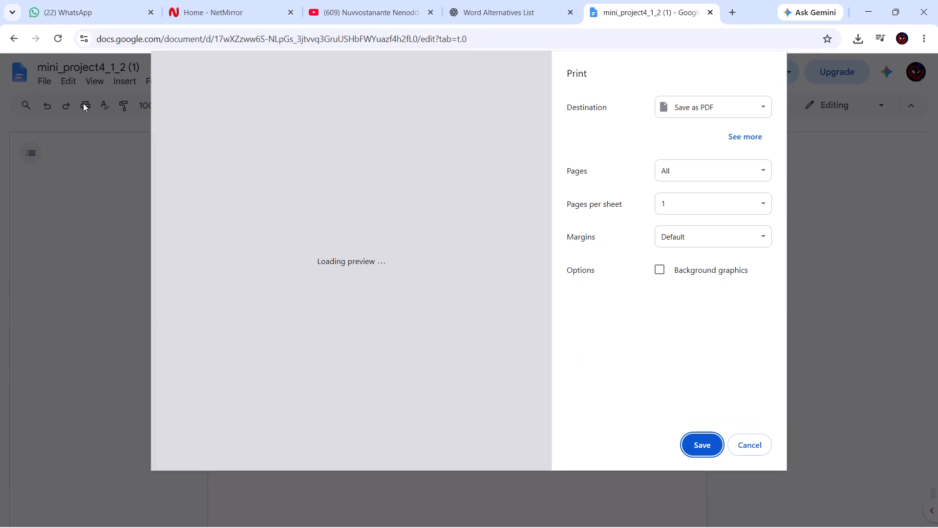
click(682, 118)
click(701, 111)
click(701, 111)
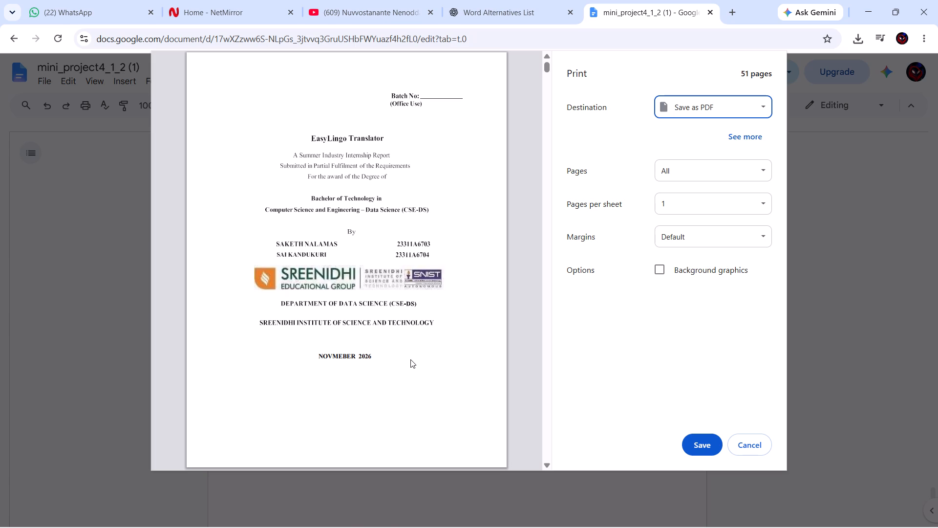
Check the page layout in the print preview from the cover page through the first contents page.
scroll(410, 359, down, 1)
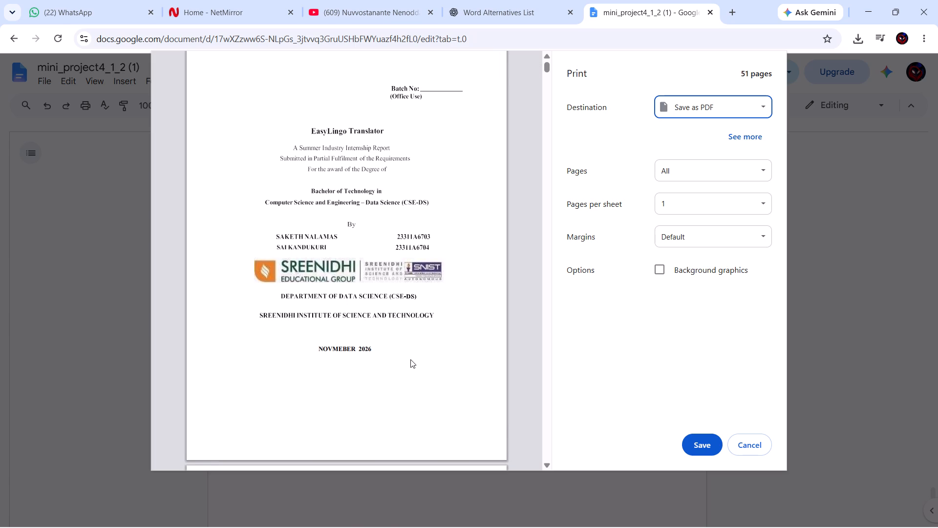
scroll(410, 359, down, 7)
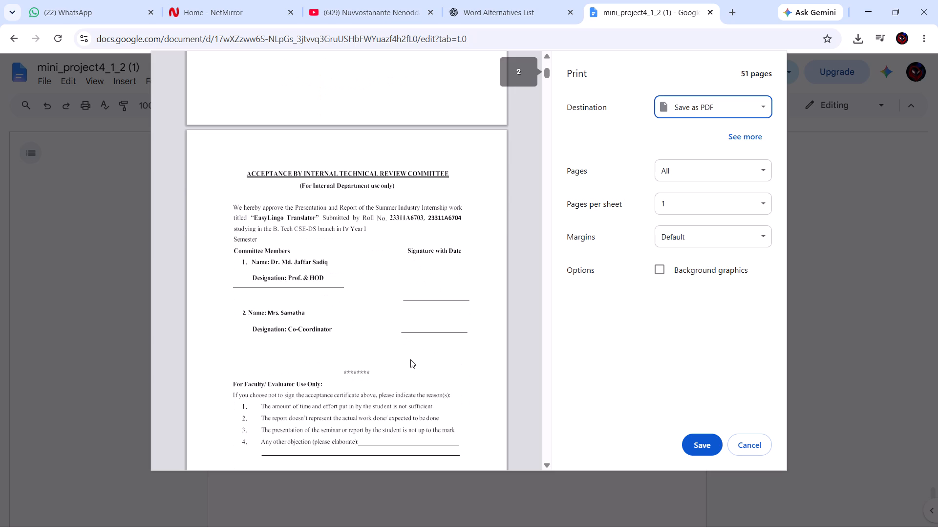
scroll(410, 359, down, 2)
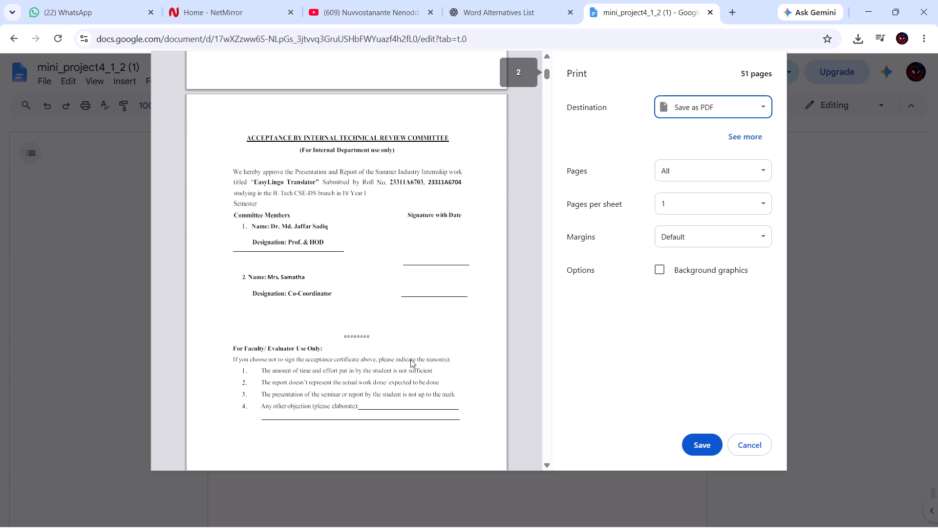
scroll(410, 359, down, 5)
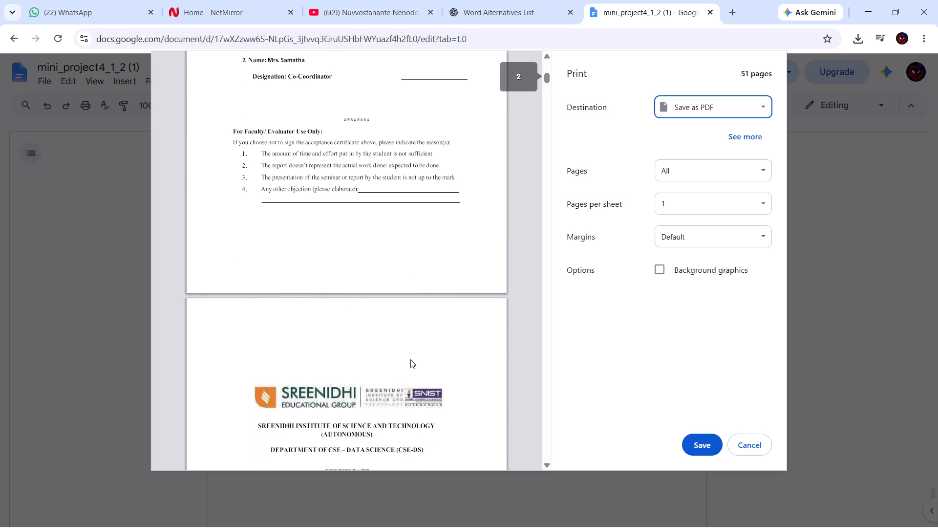
scroll(410, 359, down, 5)
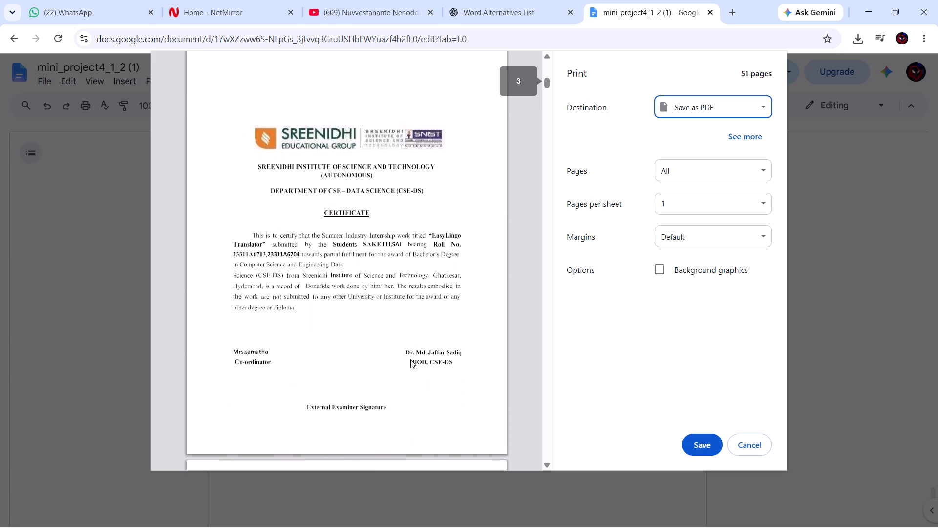
scroll(410, 359, down, 5)
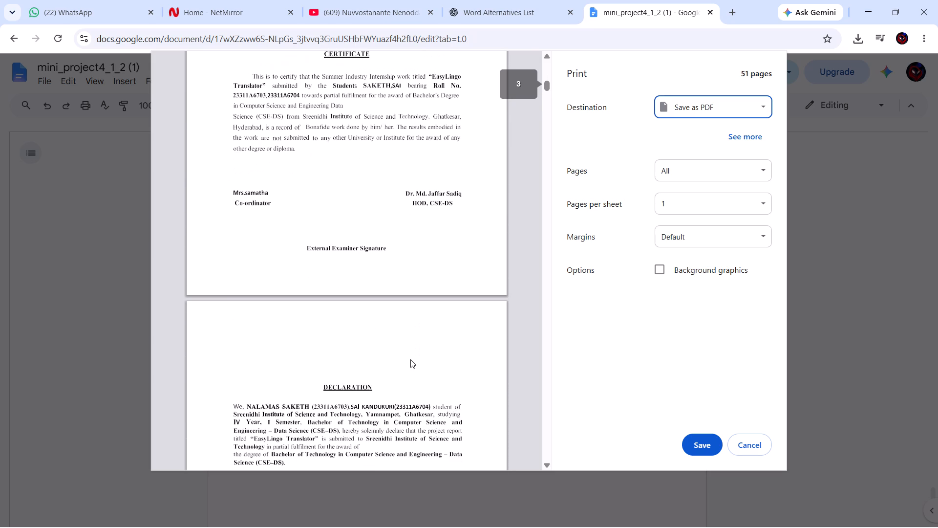
scroll(410, 359, down, 5)
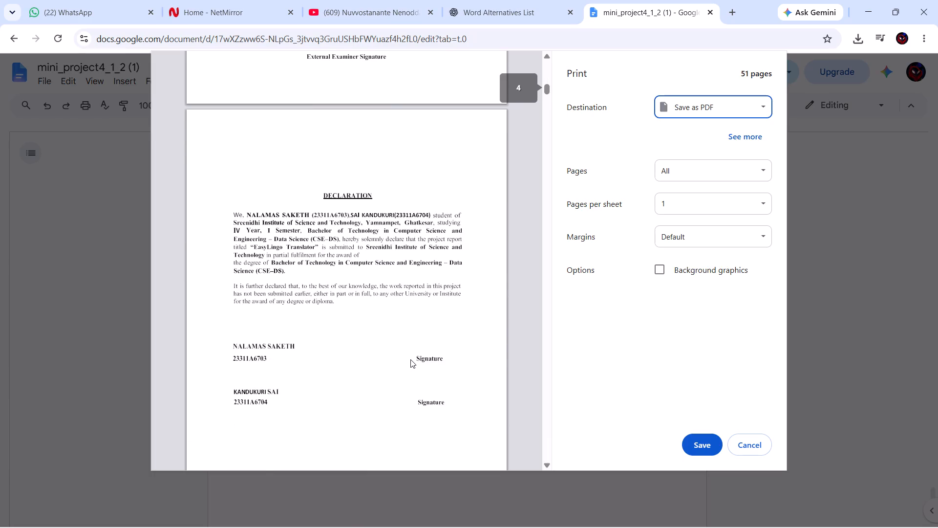
scroll(410, 359, down, 7)
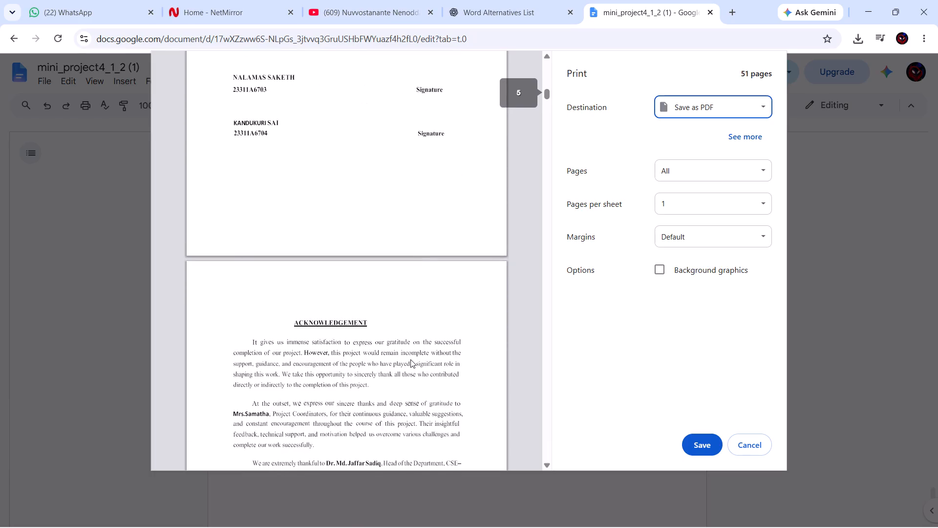
scroll(410, 359, down, 9)
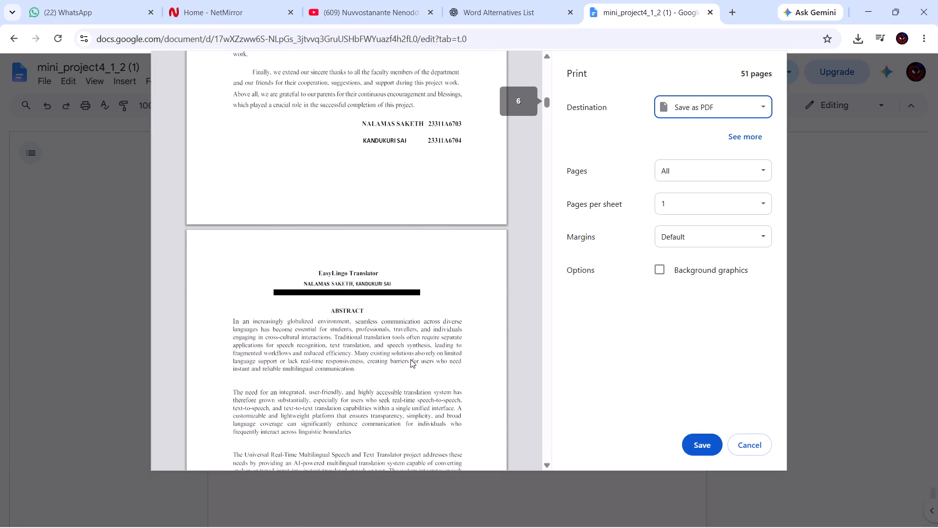
scroll(410, 359, down, 10)
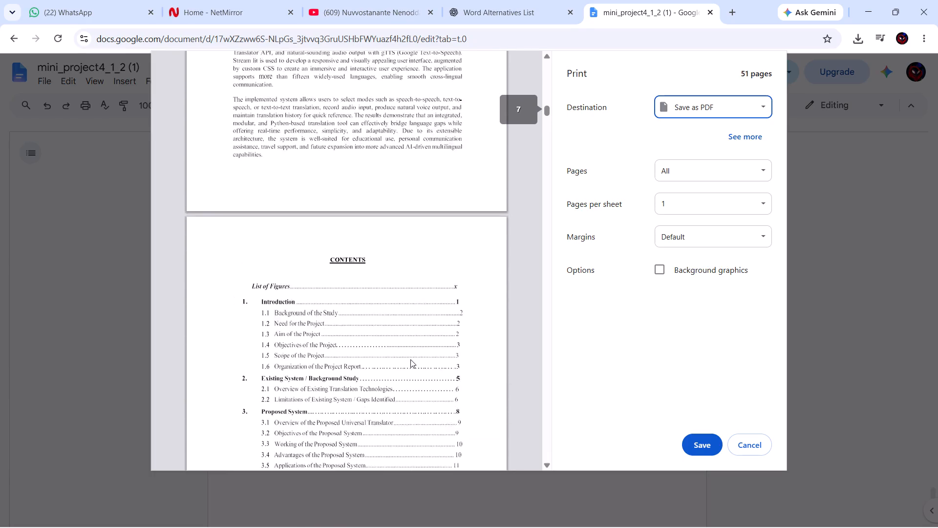
scroll(410, 359, down, 2)
Start saving the report as a PDF and name the file mini_project4_1_3.
click(697, 441)
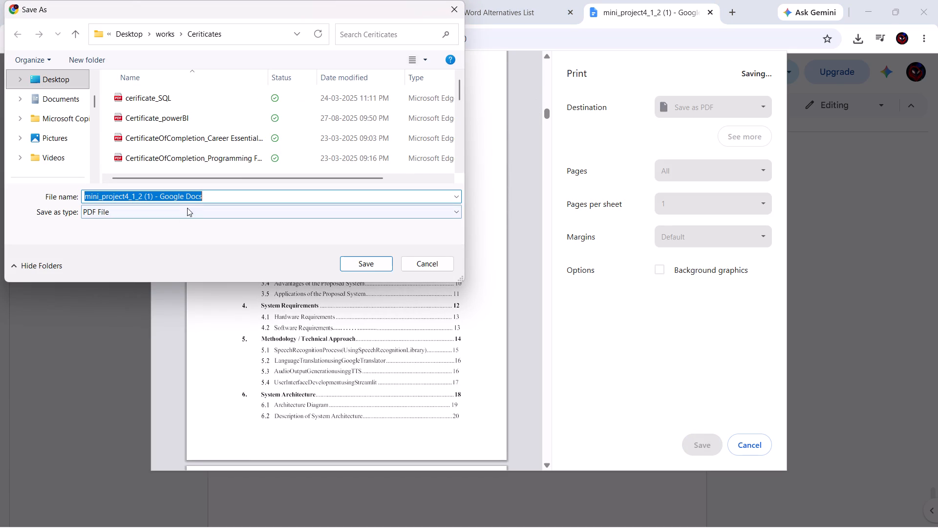
click(222, 194)
drag(222, 194, 168, 194)
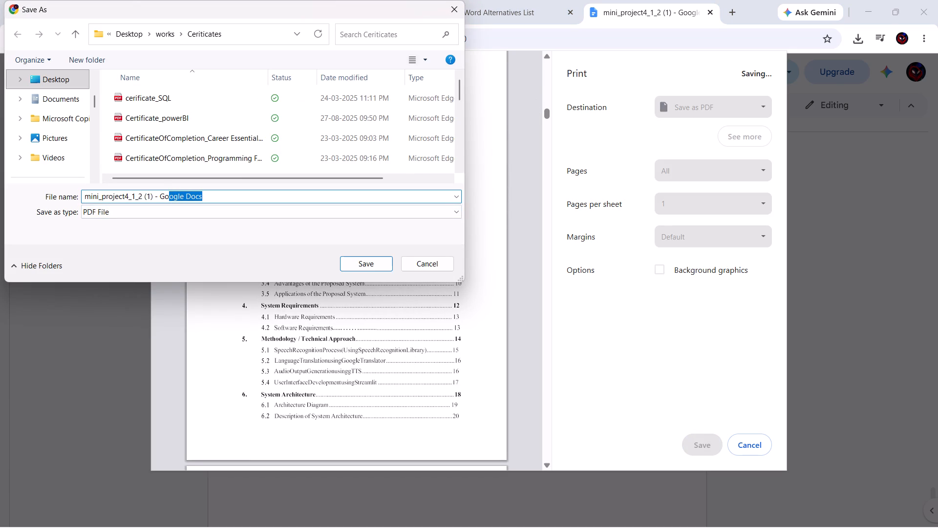
drag(168, 194, 143, 194)
key(BackSpace)
key(BackSpace)
key(3)
Choose the Downloads folder as the location and save the PDF there.
scroll(55, 96, up, 1)
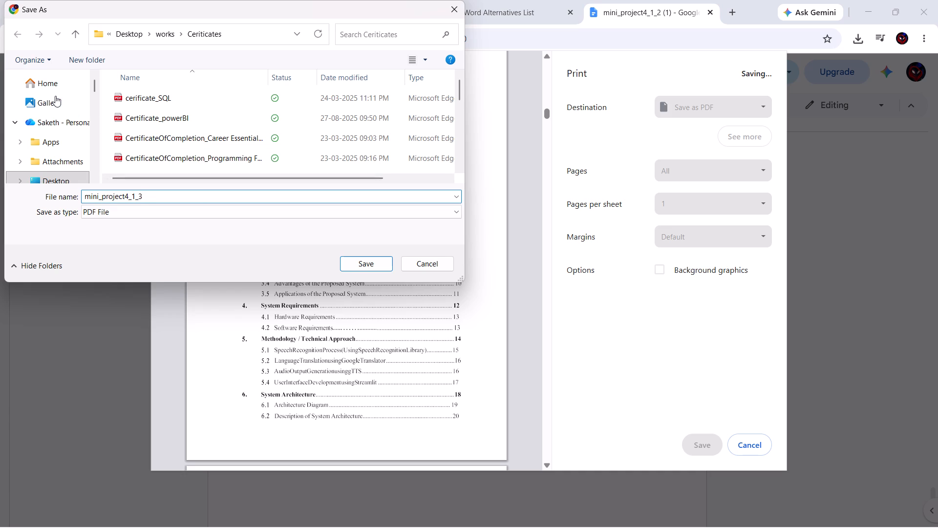
scroll(55, 96, right, 8)
scroll(55, 96, up, 1)
scroll(55, 96, down, 3)
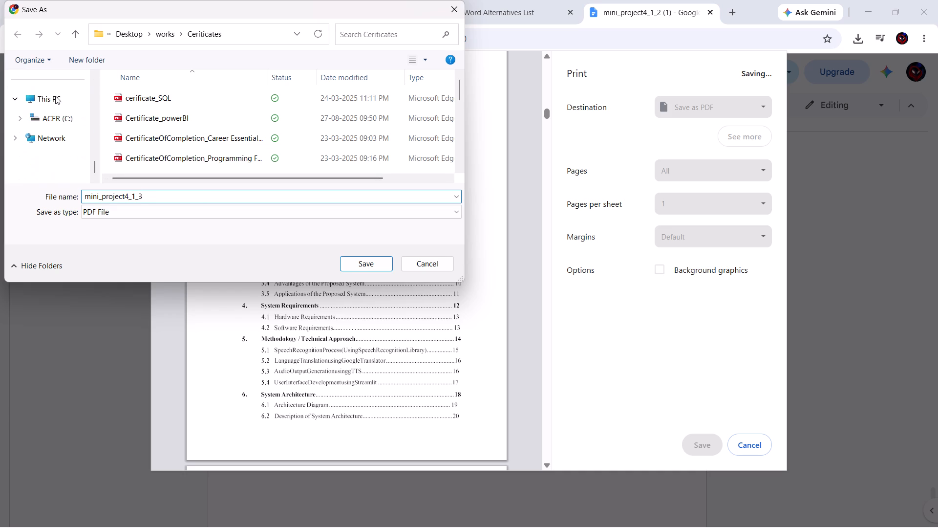
scroll(55, 96, down, 11)
scroll(55, 96, up, 6)
scroll(55, 96, down, 3)
drag(92, 168, 96, 148)
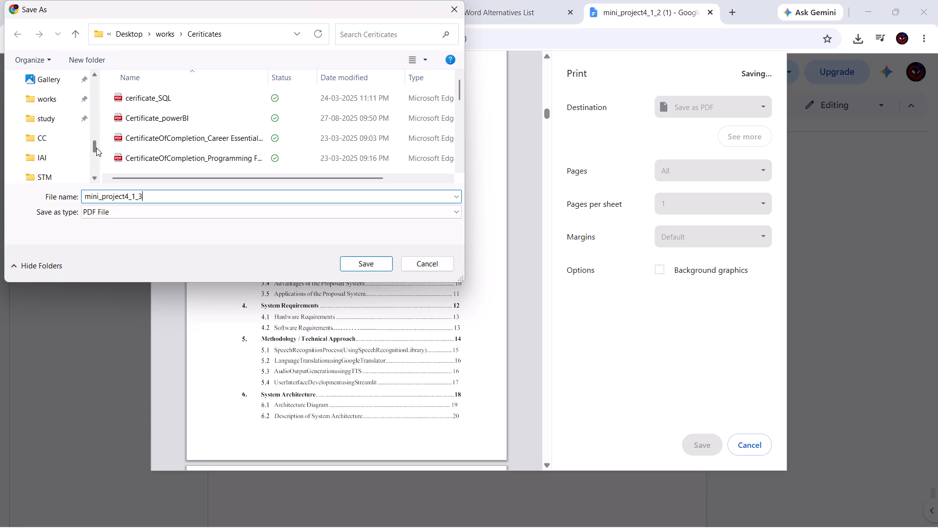
drag(96, 148, 97, 136)
drag(97, 136, 97, 110)
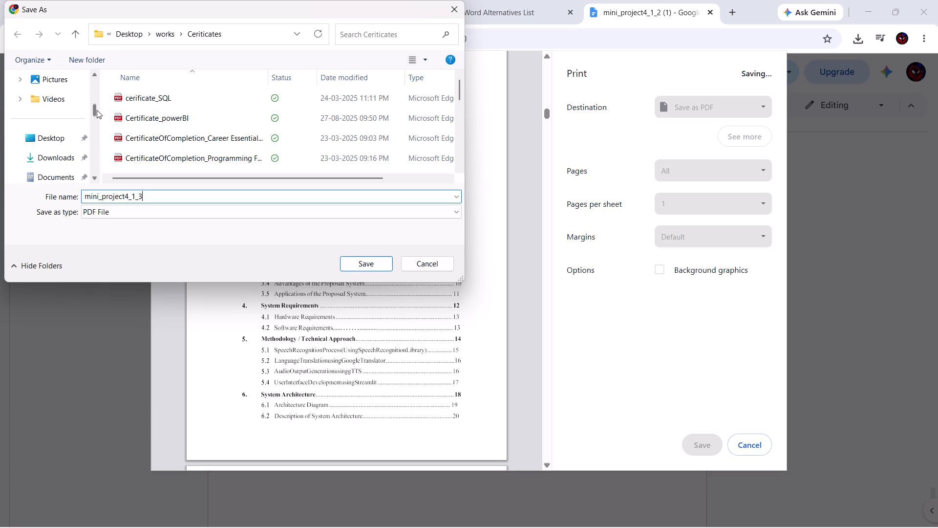
click(71, 161)
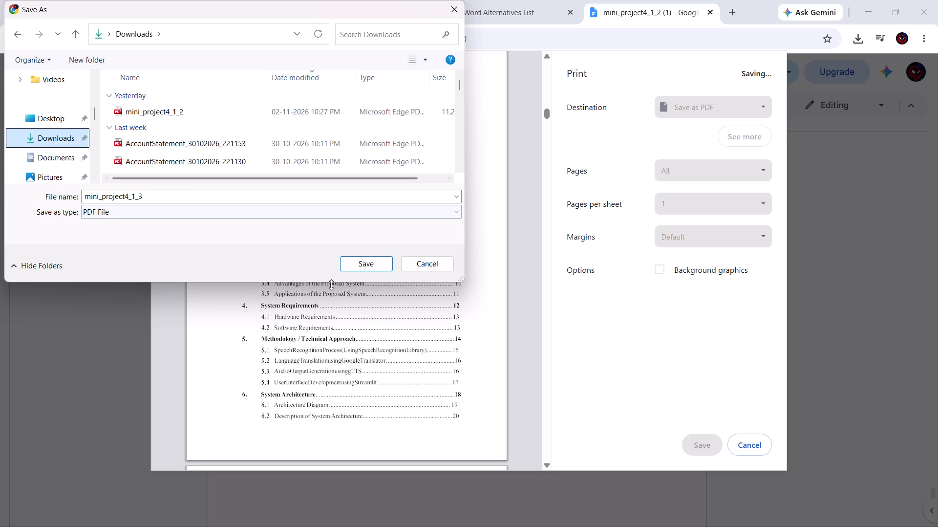
click(375, 264)
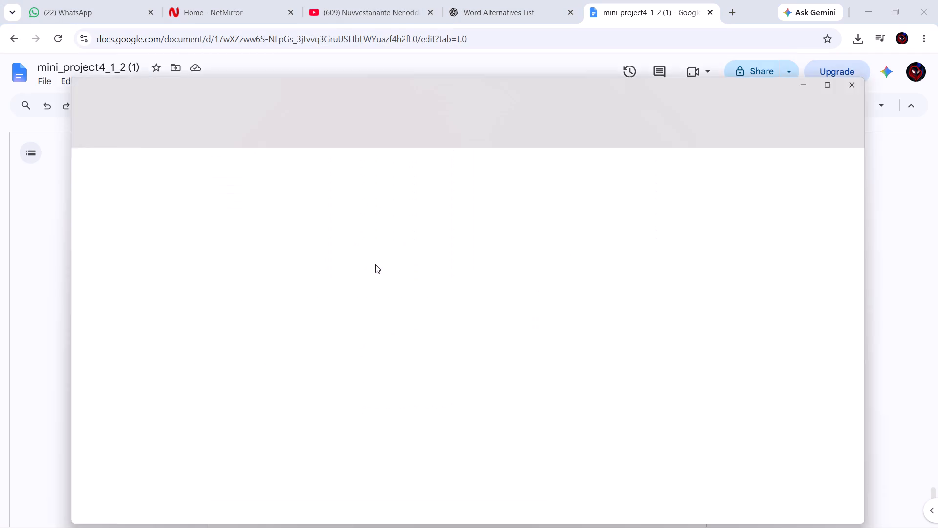
Switch to File Explorer, open mini_project4_1_3 from the Downloads folder in Microsoft Edge, and close the duplicate tab.
click(94, 327)
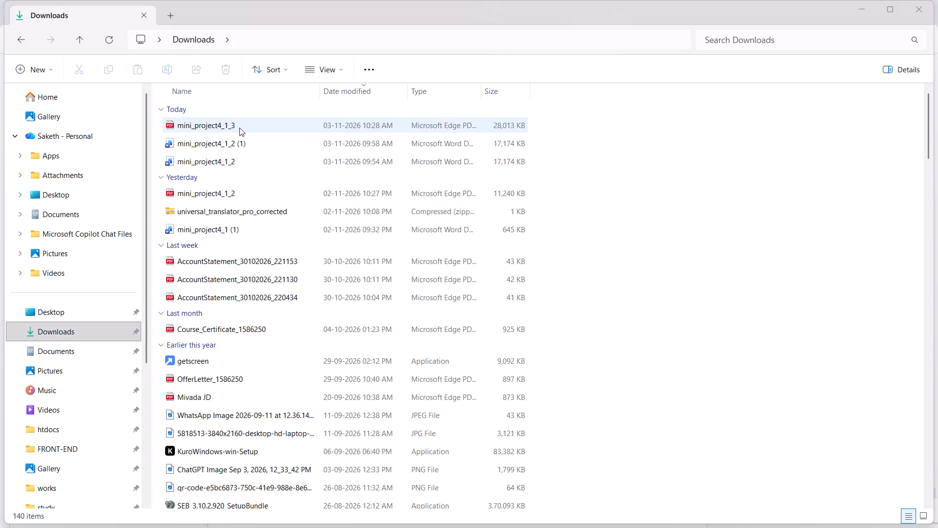
triple_click(239, 128)
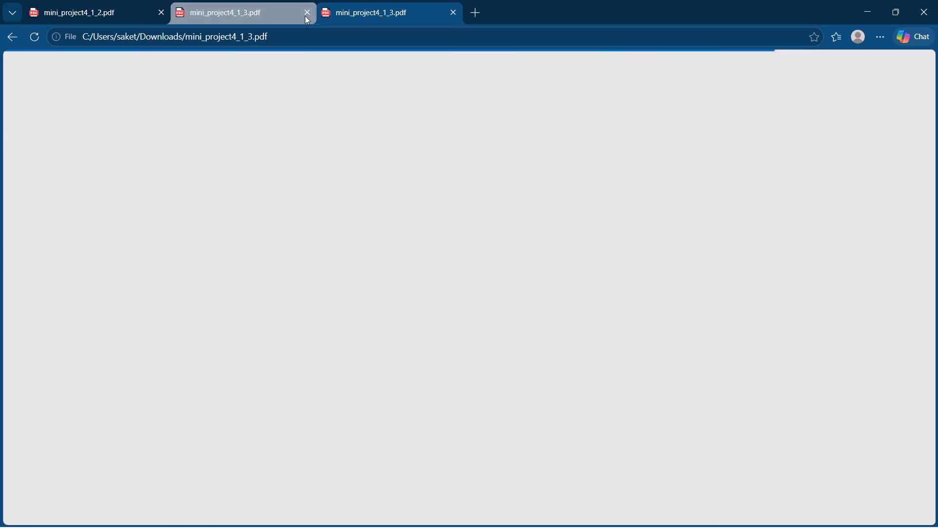
click(305, 15)
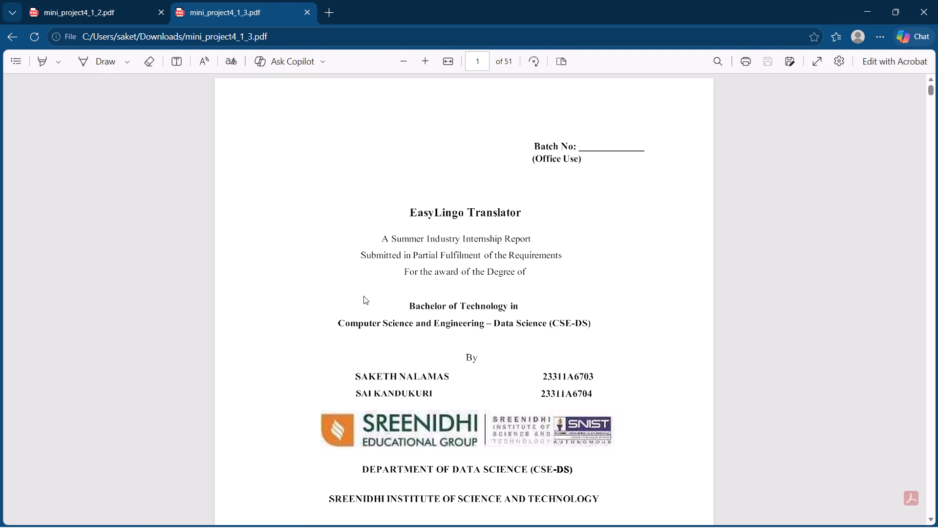
Review the cover, committee acceptance, certificate and declaration pages of the mini_project4_1_3 PDF for correct text and layout.
scroll(363, 296, down, 4)
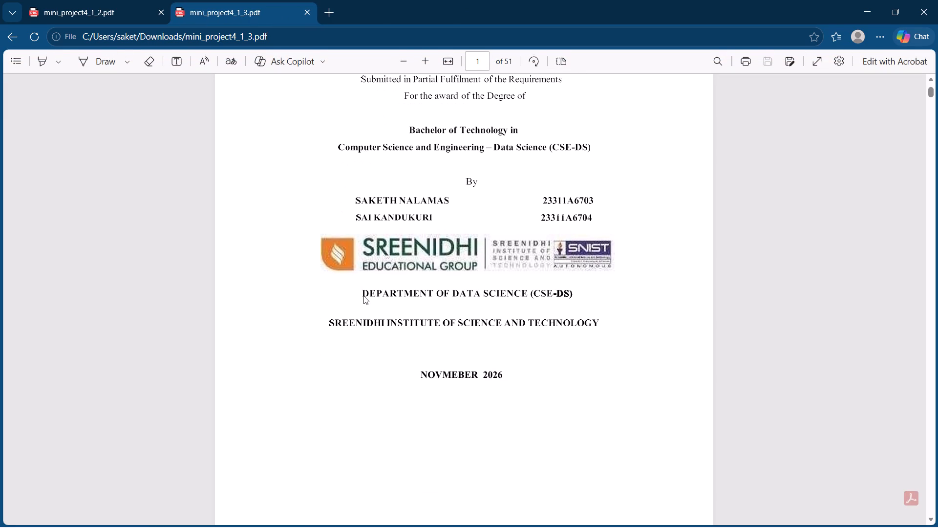
scroll(363, 296, up, 3)
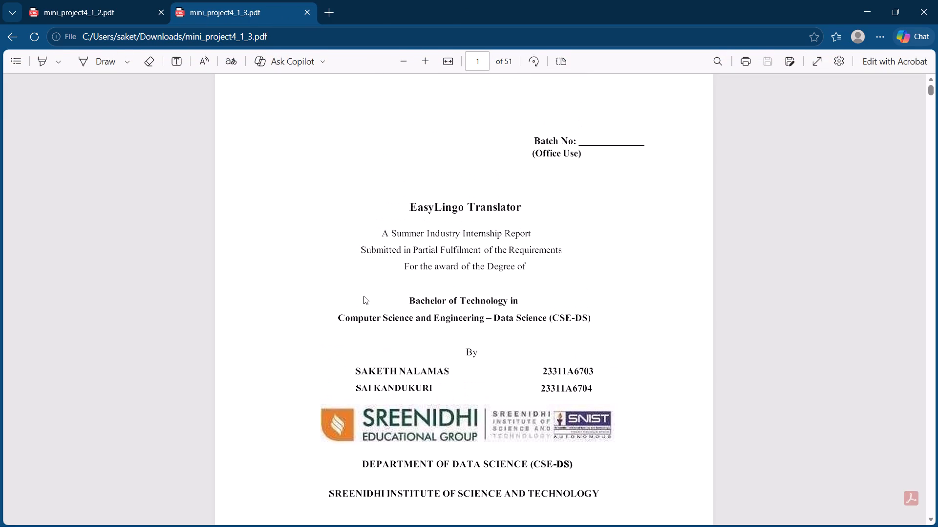
scroll(363, 296, down, 6)
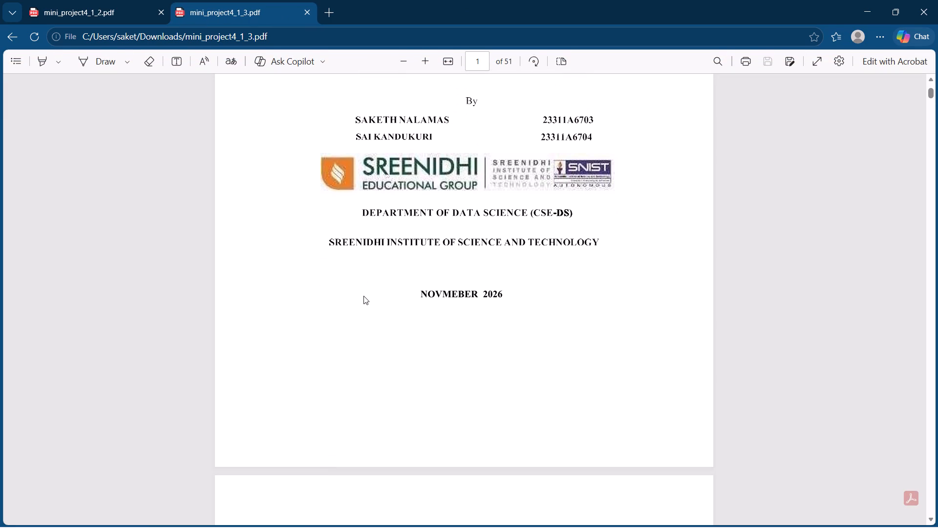
scroll(363, 296, down, 6)
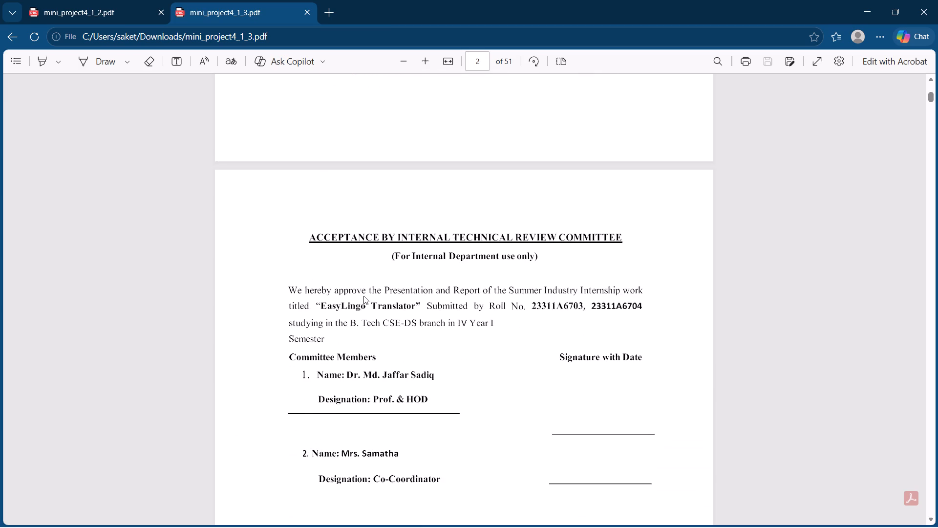
scroll(363, 296, down, 2)
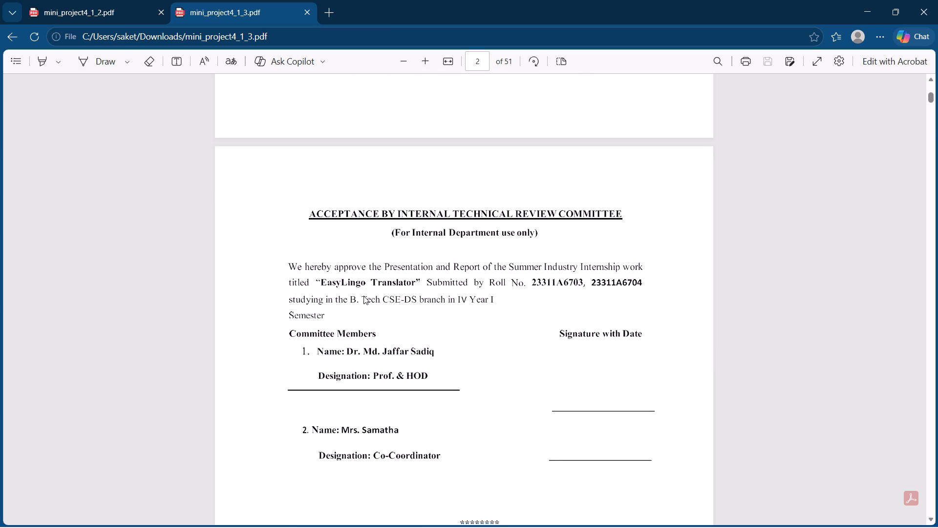
scroll(363, 296, down, 3)
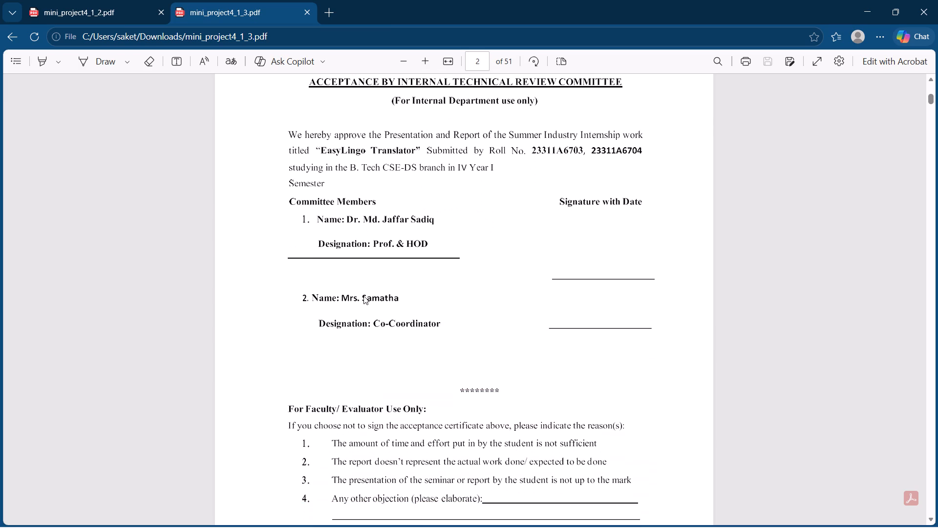
scroll(363, 296, down, 11)
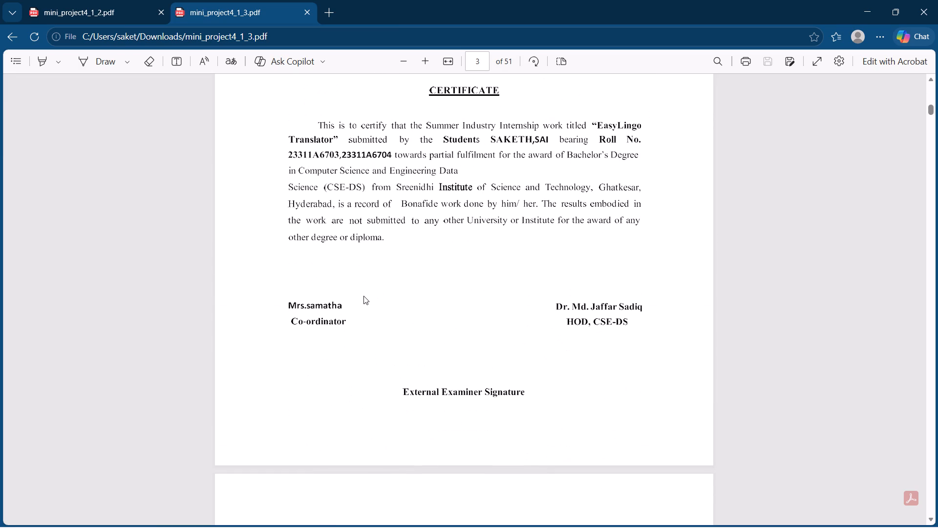
scroll(363, 296, down, 9)
scroll(363, 296, up, 2)
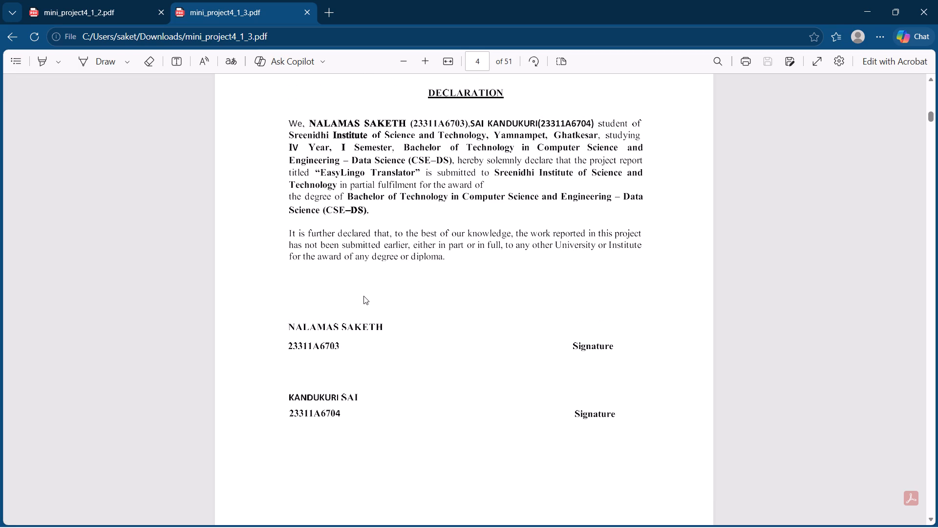
click(363, 296)
Examine the PDF from the end of the declaration through the acknowledgement, abstract and contents pages to page 11.
scroll(363, 296, down, 3)
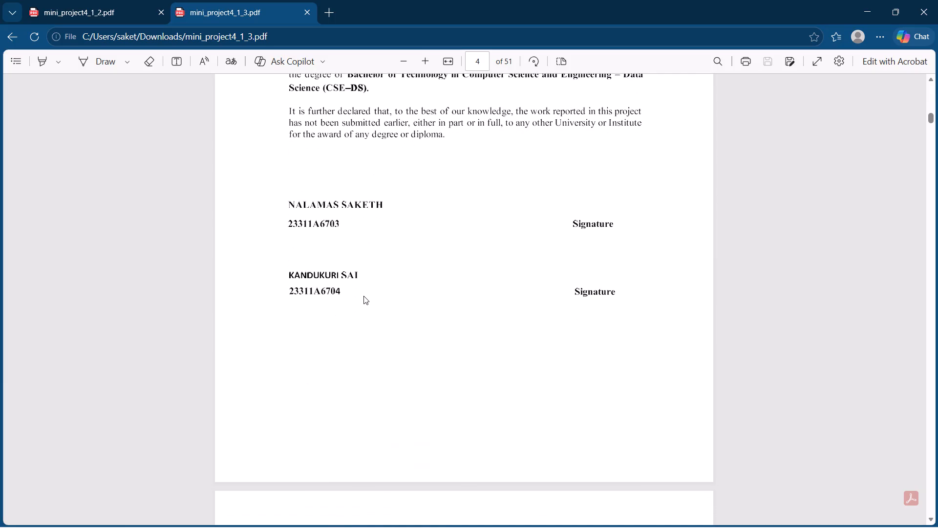
scroll(363, 296, down, 15)
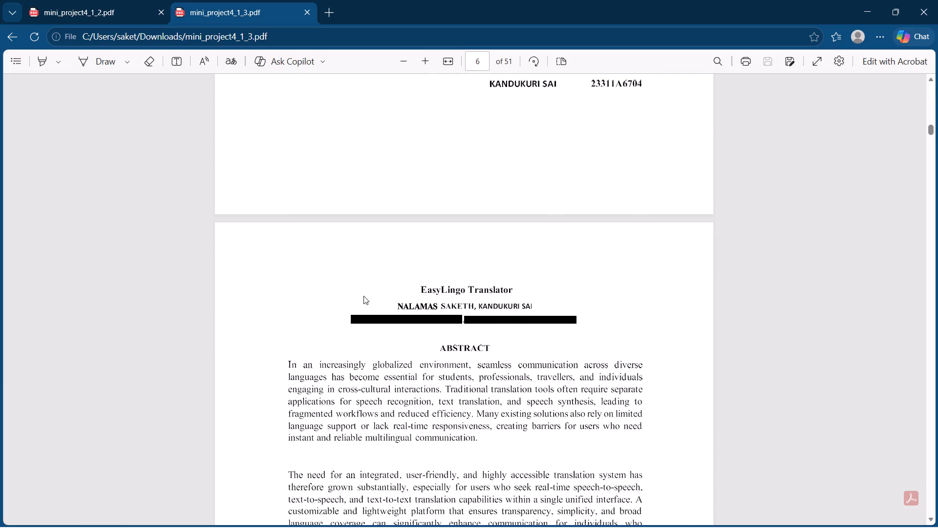
scroll(363, 296, down, 12)
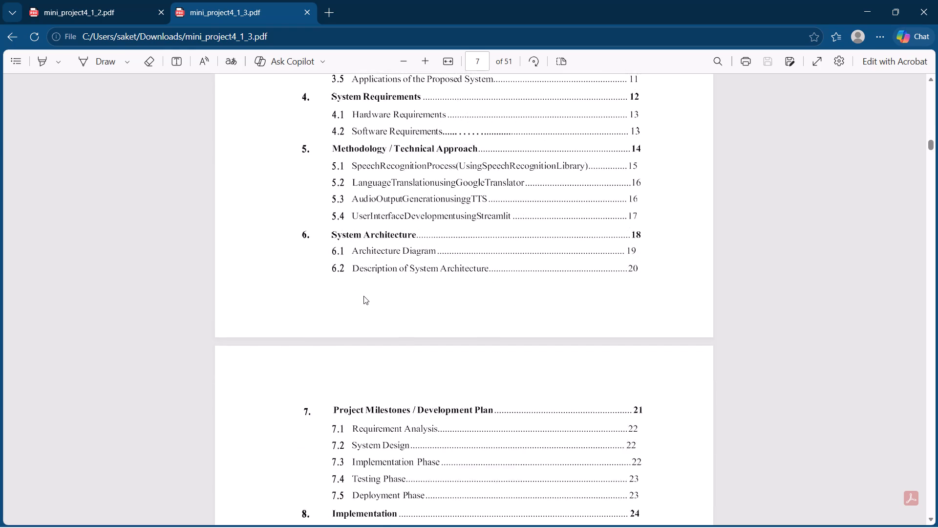
scroll(363, 296, down, 16)
Go back through the front matter from page 11 and recheck the declaration, certificate and committee acceptance pages.
scroll(363, 296, up, 7)
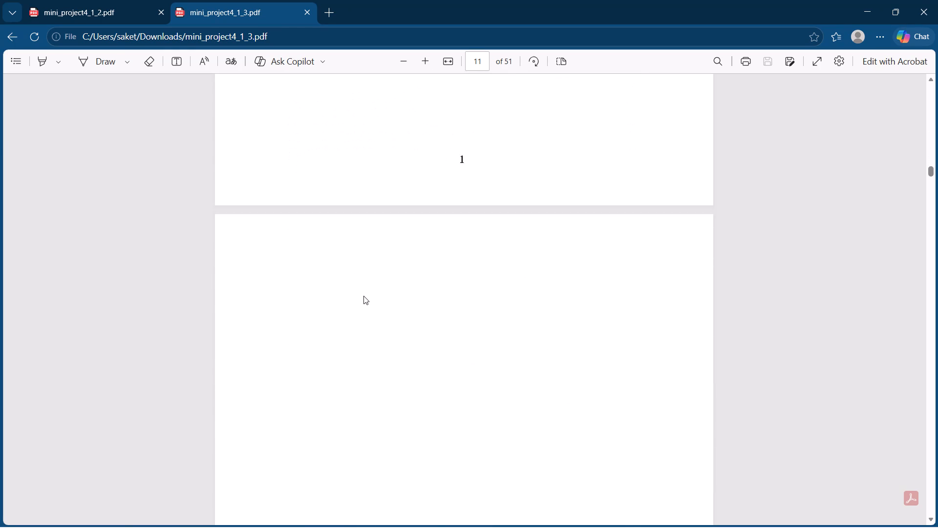
scroll(363, 296, up, 18)
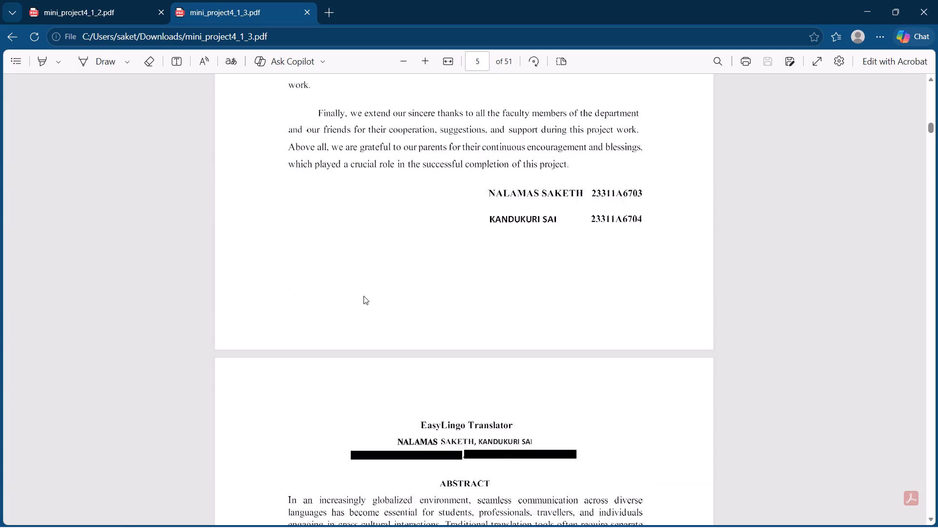
scroll(363, 296, up, 4)
scroll(560, 345, up, 11)
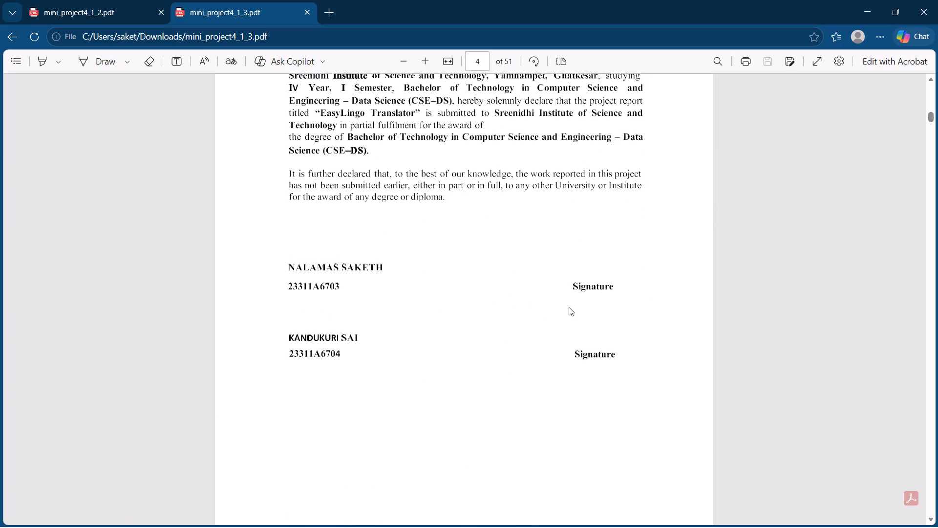
scroll(569, 307, up, 8)
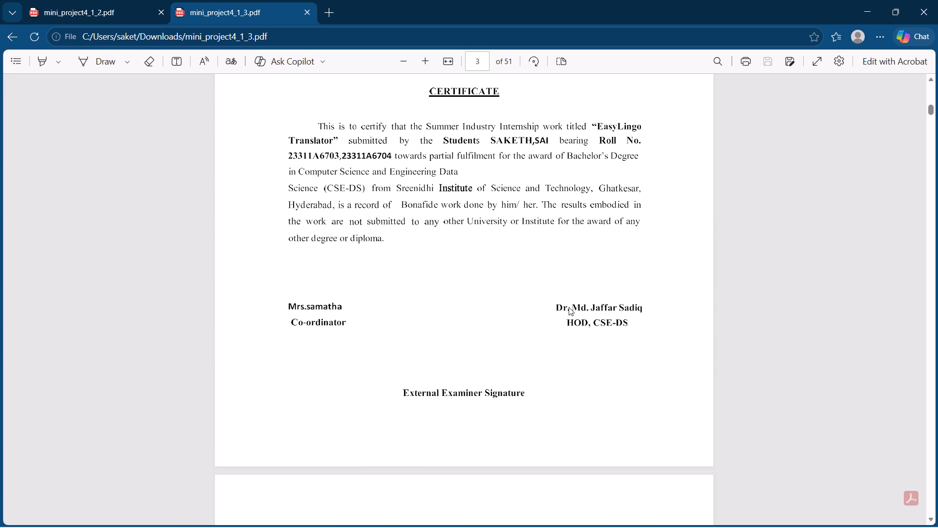
scroll(569, 307, up, 1)
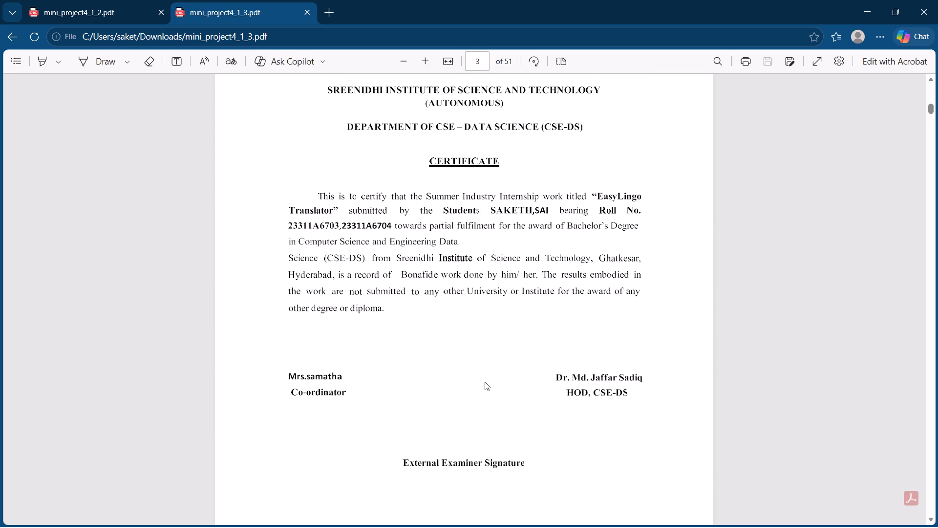
scroll(522, 419, up, 10)
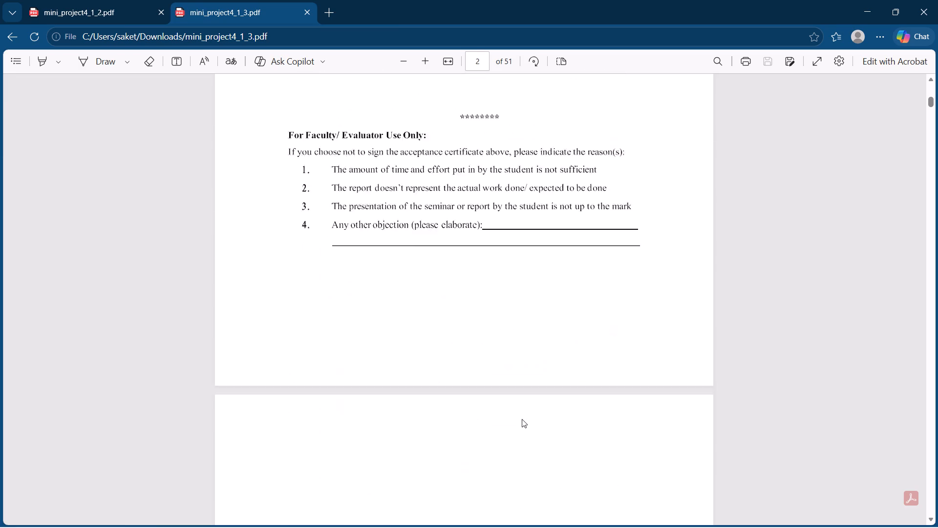
scroll(522, 419, up, 3)
scroll(522, 419, down, 1)
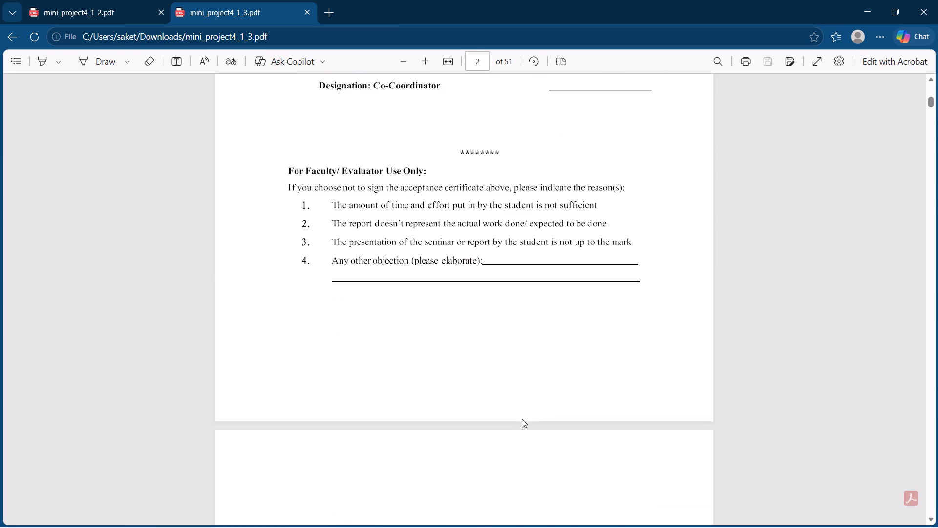
scroll(582, 293, up, 4)
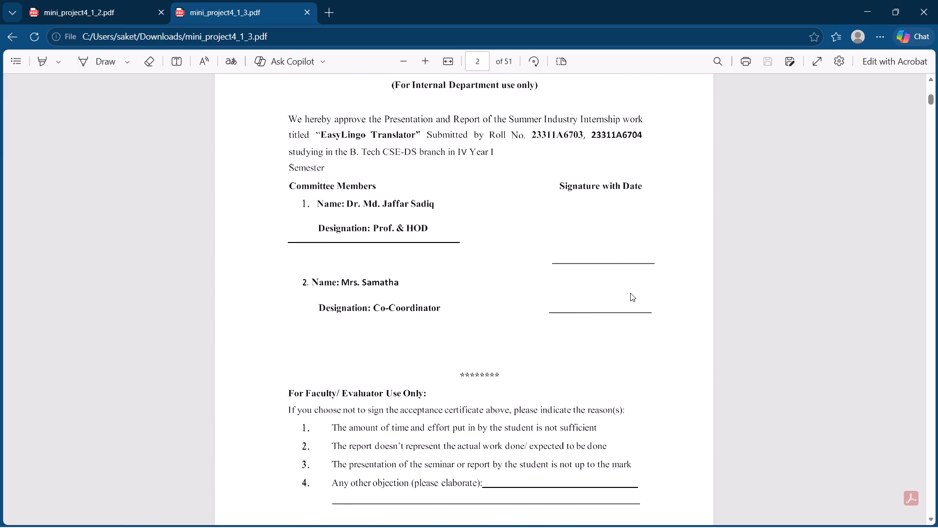
Skim forward from the committee acceptance page past the acknowledgement to page 15, checking the page layout.
scroll(630, 293, down, 6)
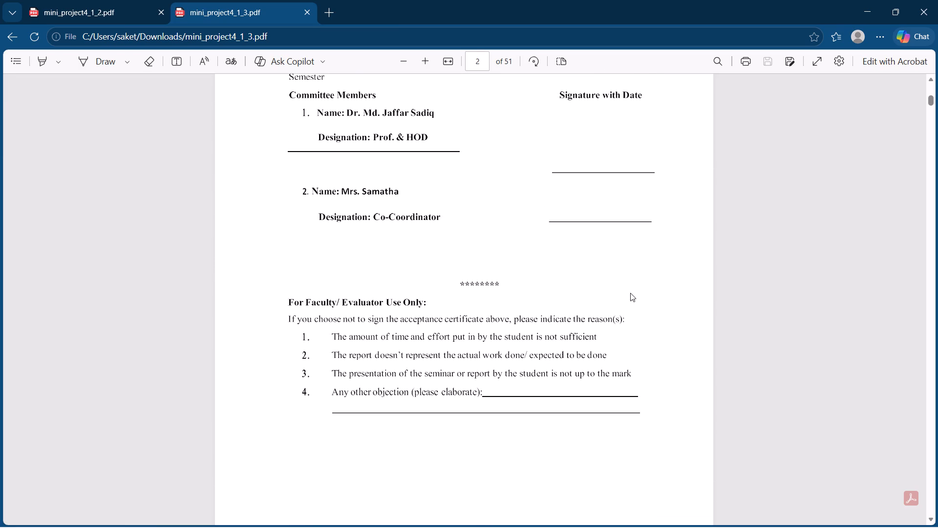
scroll(630, 293, down, 13)
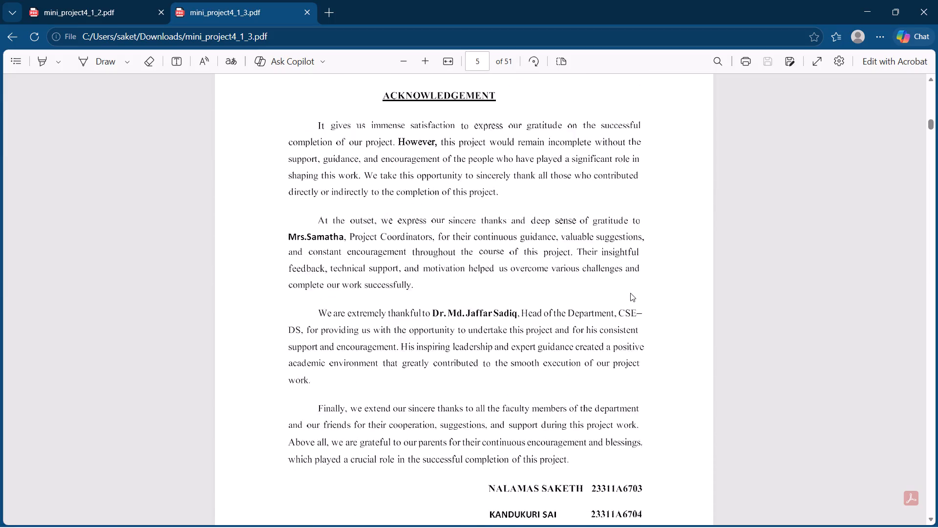
scroll(630, 293, down, 8)
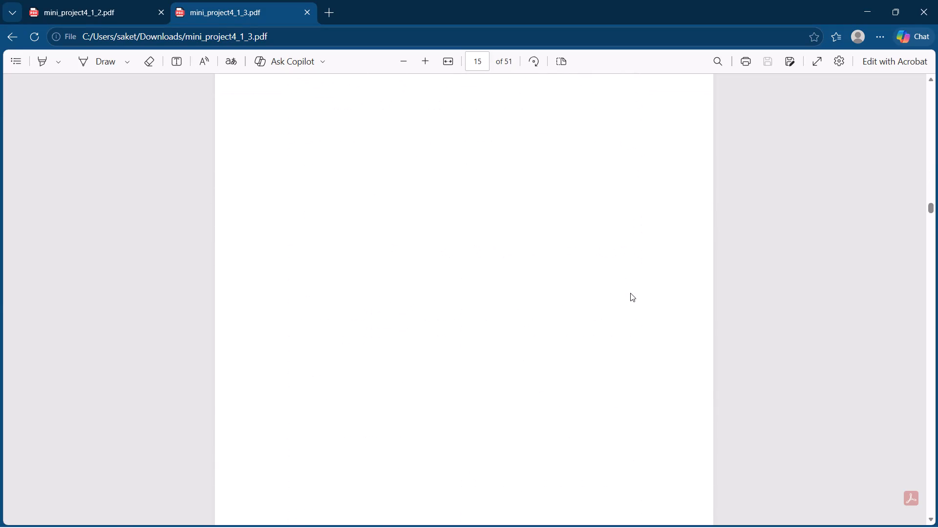
Return to the beginning of the PDF and recheck the committee acceptance and certificate pages.
drag(931, 219, 930, 42)
scroll(690, 341, down, 9)
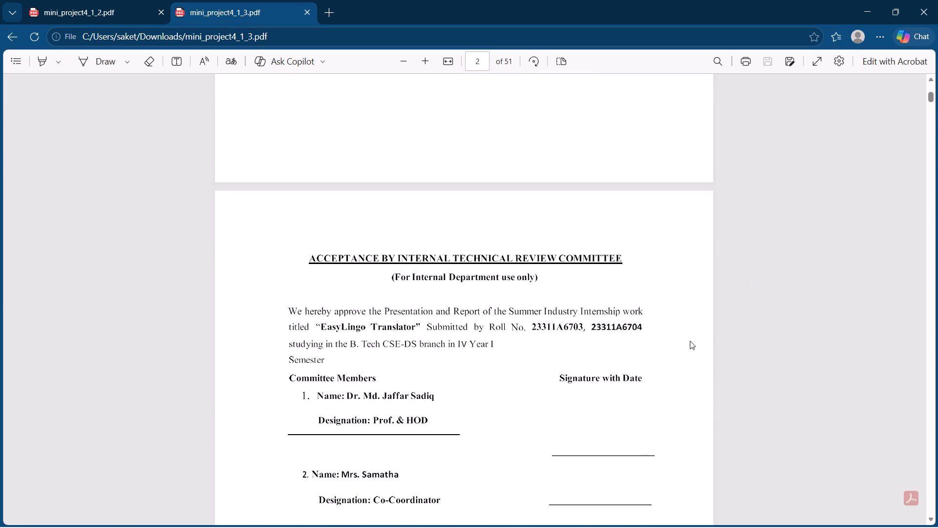
scroll(690, 341, down, 9)
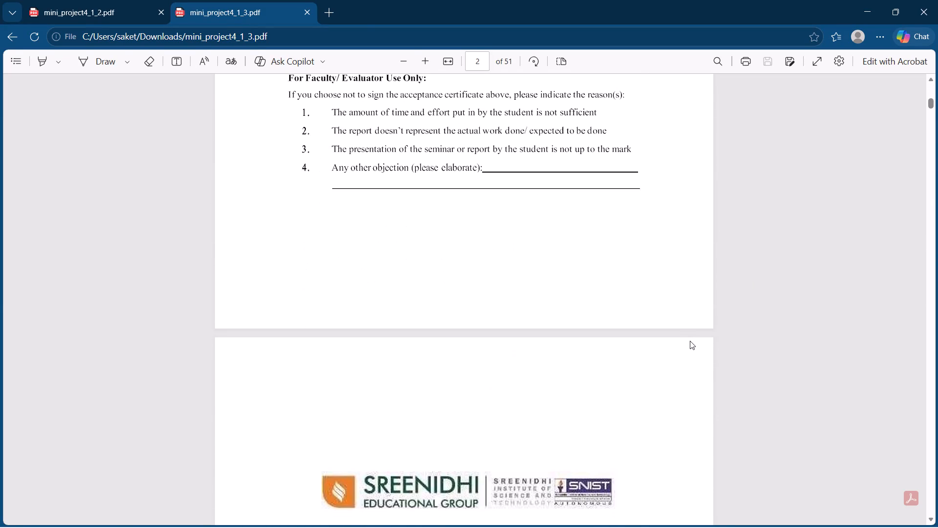
scroll(690, 341, down, 6)
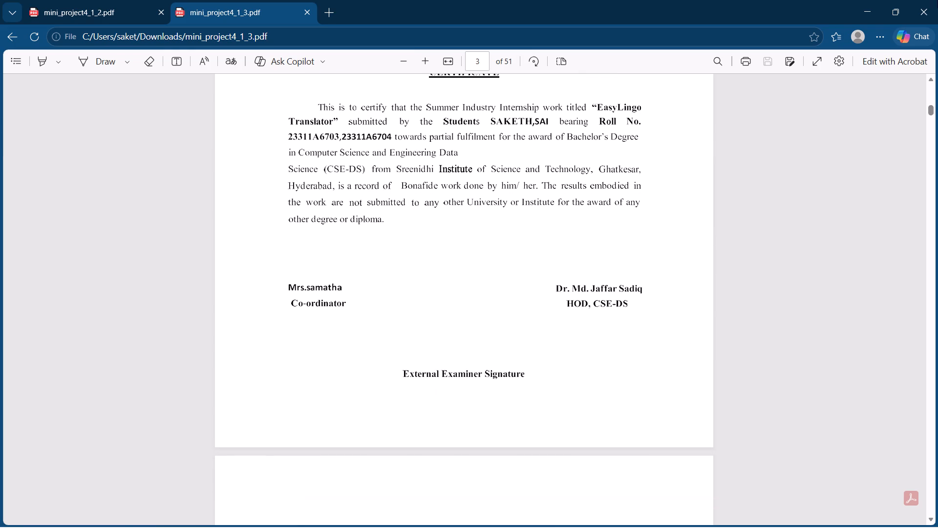